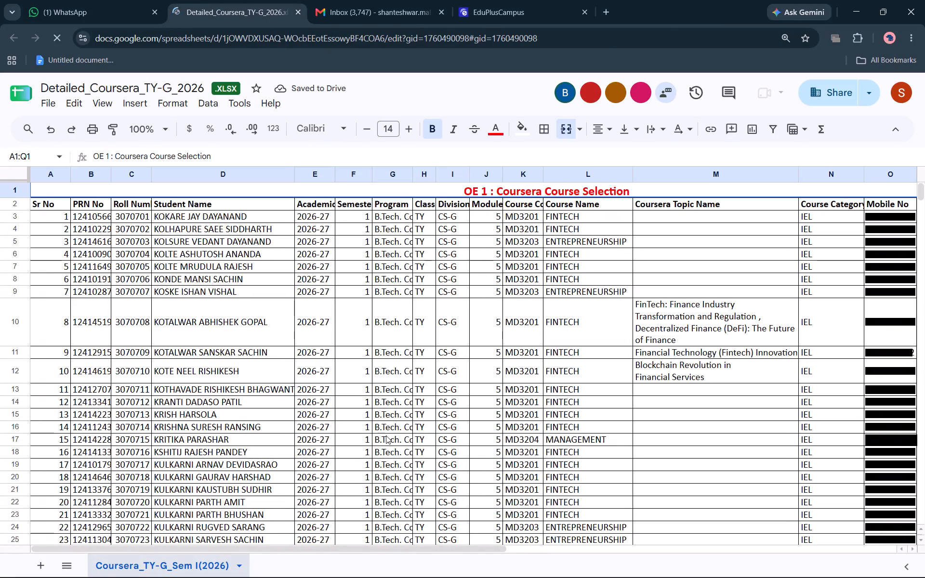
Look through the Coursera course selection sheet, including the rows at its end and the columns holding Coursera links.
scroll(428, 458, up, 4)
scroll(428, 458, down, 8)
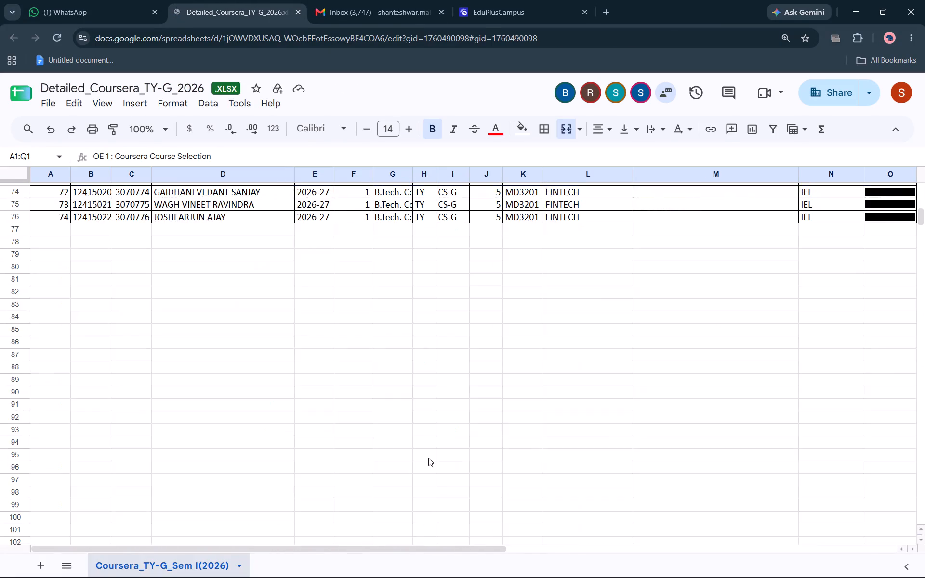
scroll(428, 458, down, 1)
scroll(428, 458, up, 5)
scroll(429, 457, down, 2)
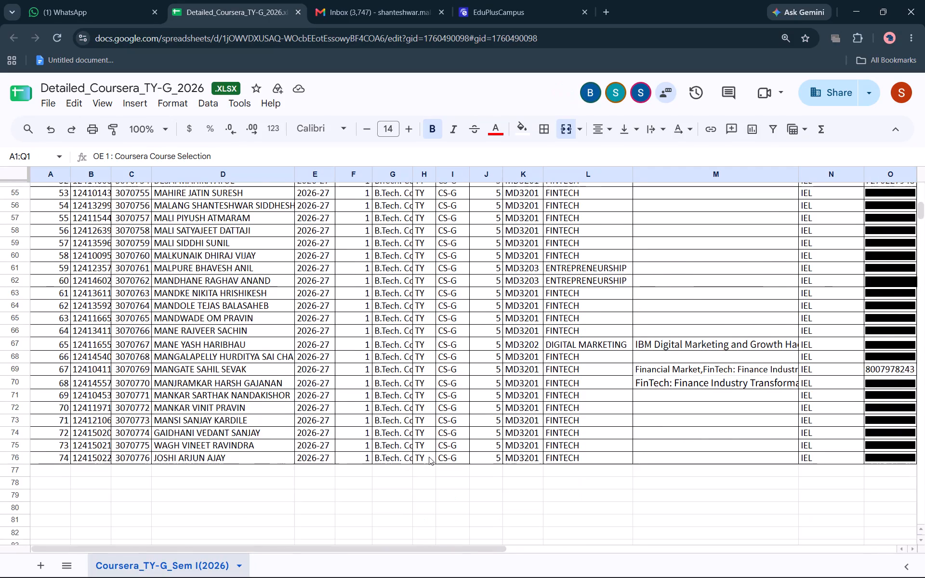
scroll(429, 457, up, 6)
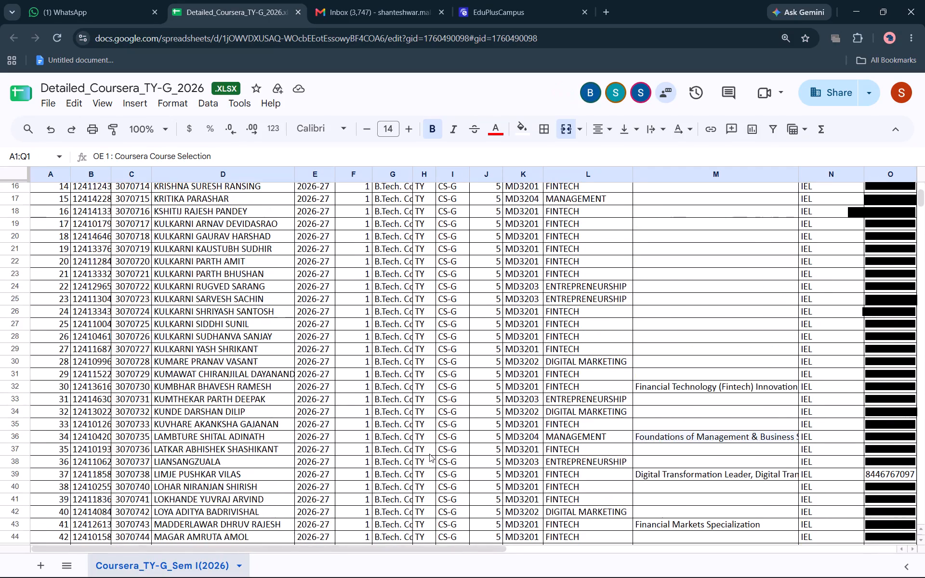
scroll(429, 454, up, 4)
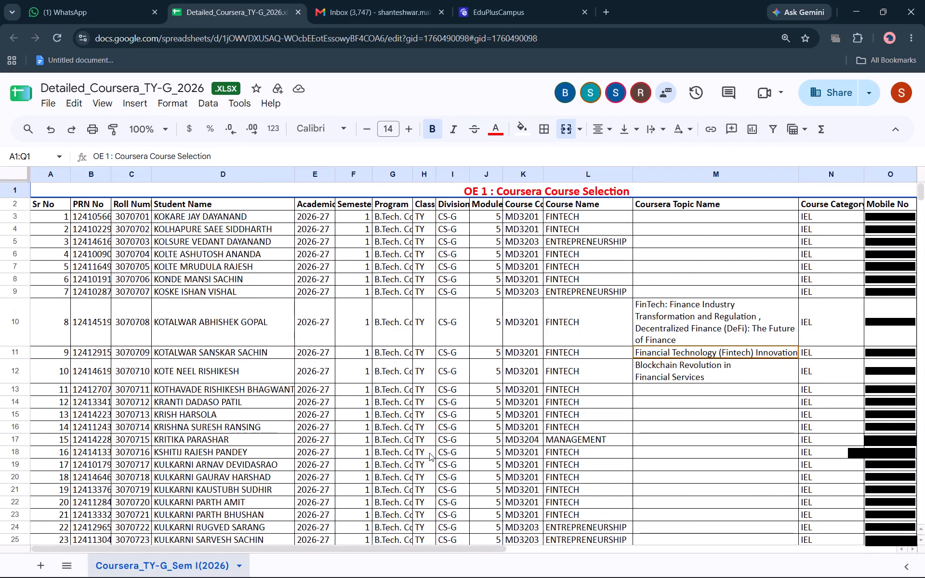
scroll(429, 453, down, 2)
scroll(429, 453, up, 3)
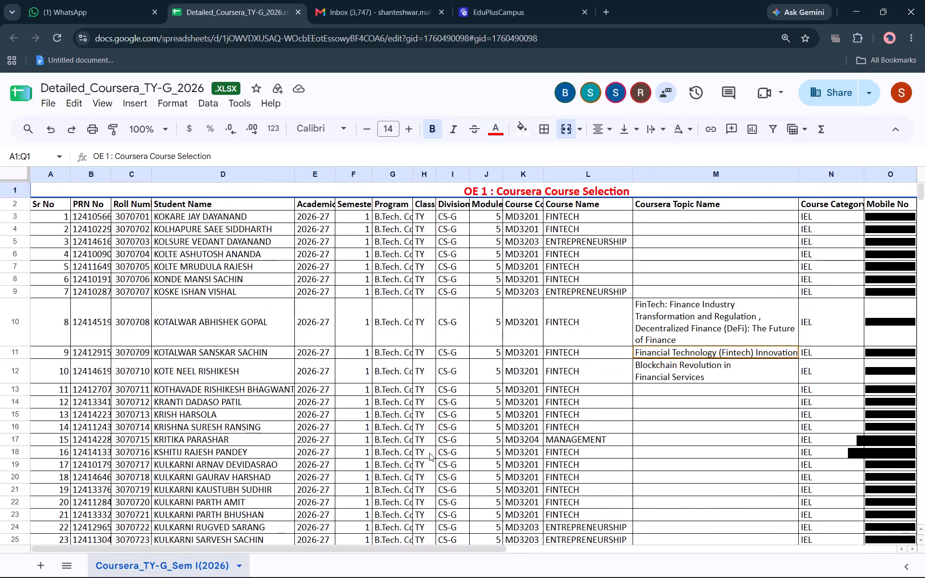
scroll(429, 453, down, 1)
scroll(429, 453, up, 3)
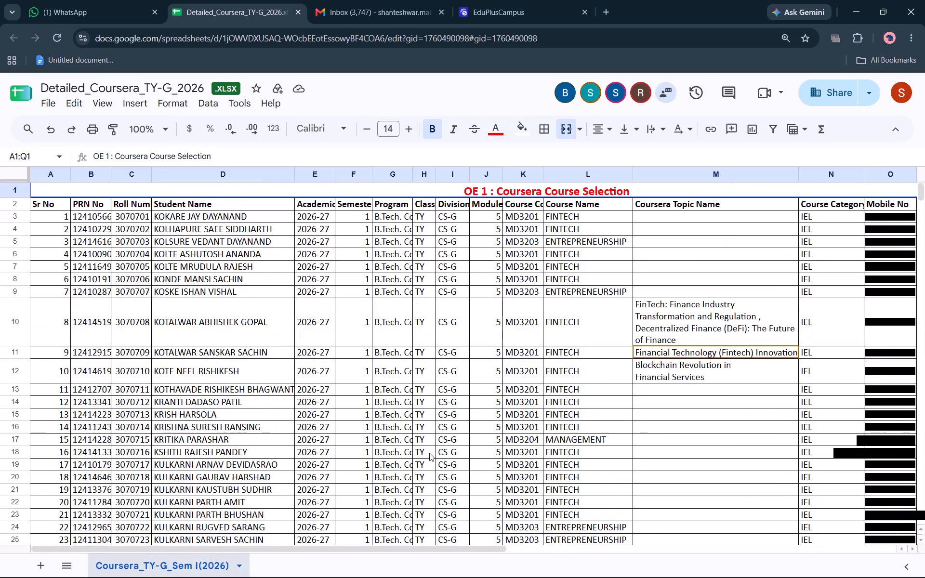
scroll(436, 482, down, 2)
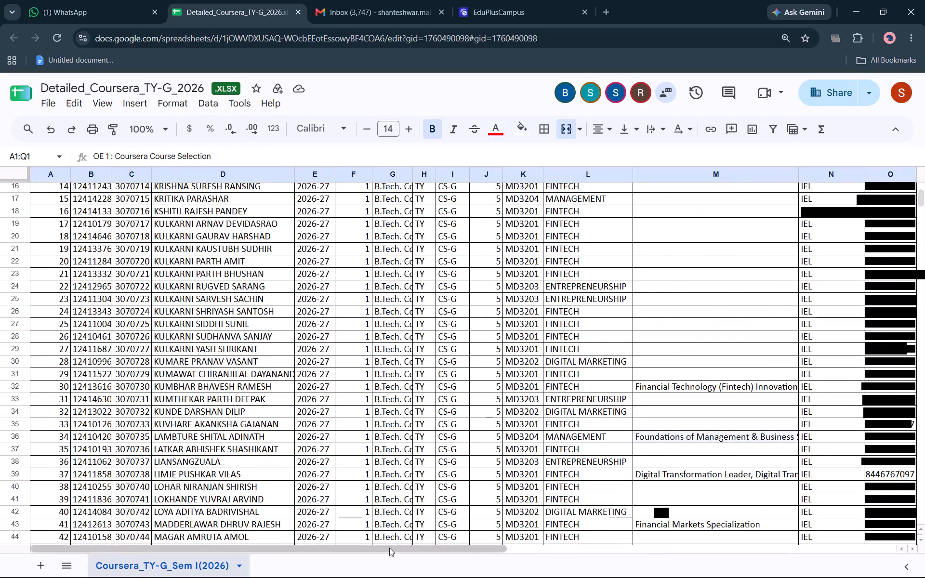
drag(389, 548, 648, 555)
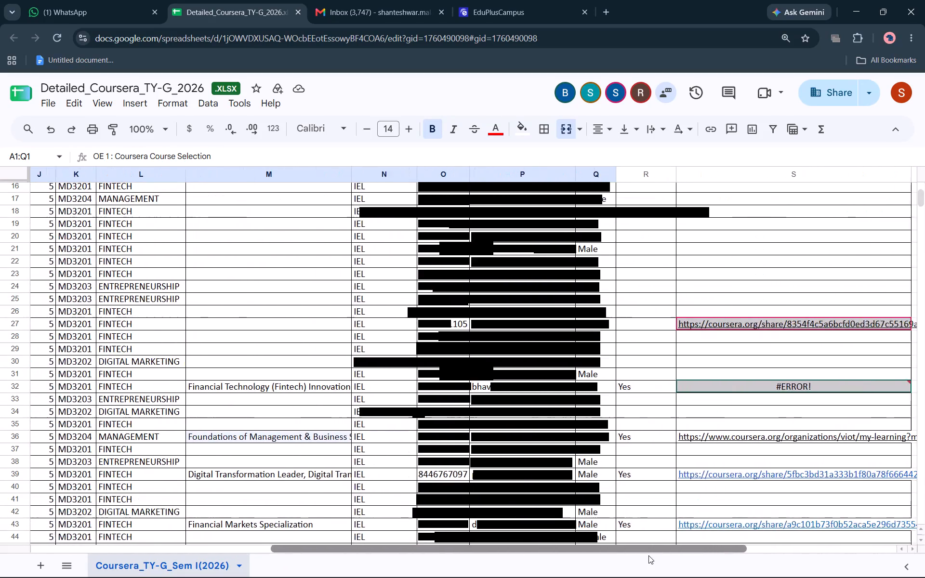
drag(648, 555, 790, 560)
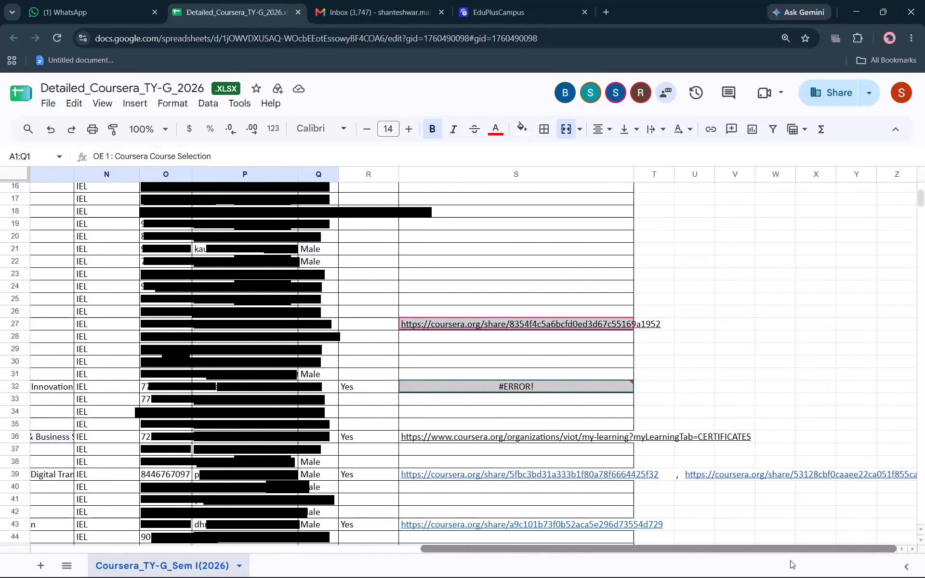
drag(790, 560, 353, 537)
Examine the Coursera Topic Name entries in other students' rows and find the student's own row, row 56.
scroll(355, 479, down, 3)
scroll(355, 479, up, 2)
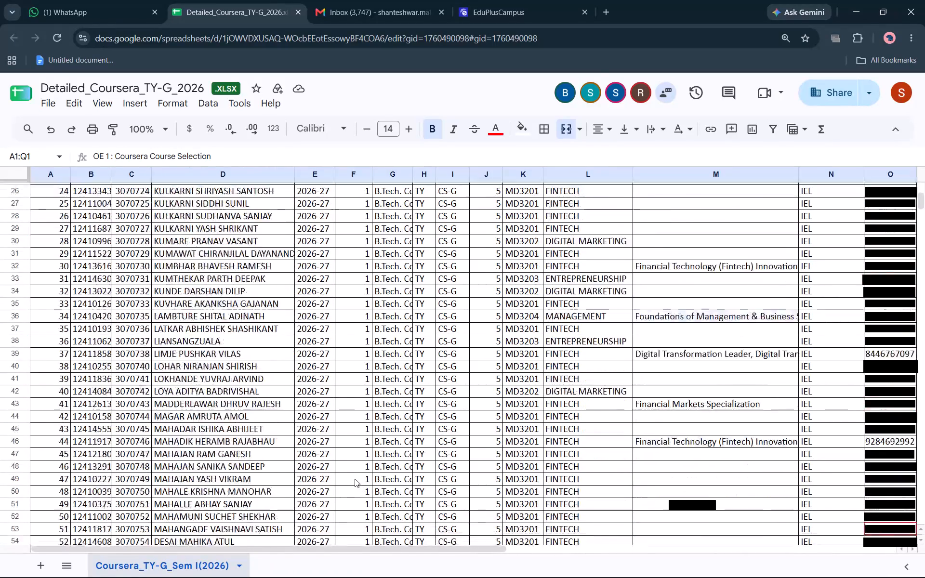
scroll(355, 479, up, 2)
scroll(355, 479, down, 1)
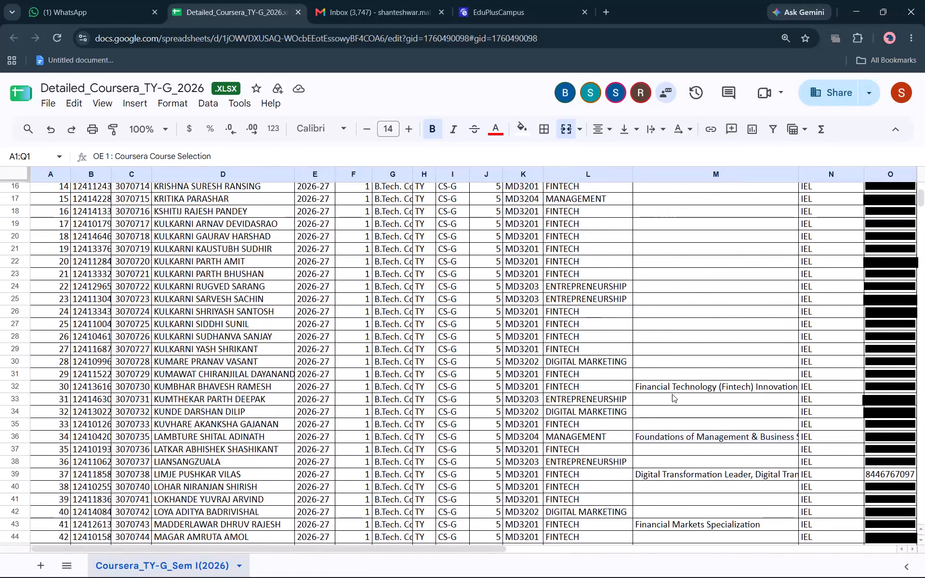
scroll(672, 402, up, 4)
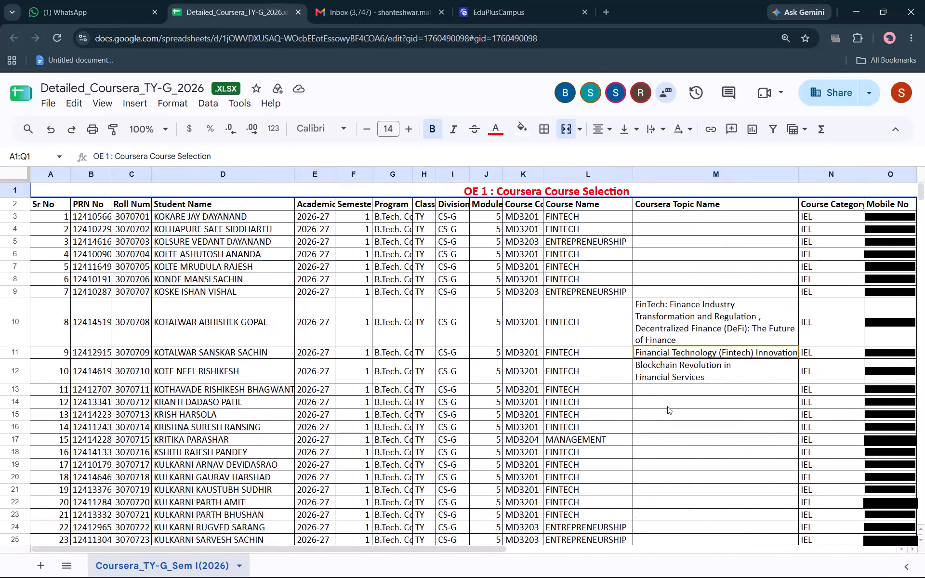
scroll(665, 413, down, 1)
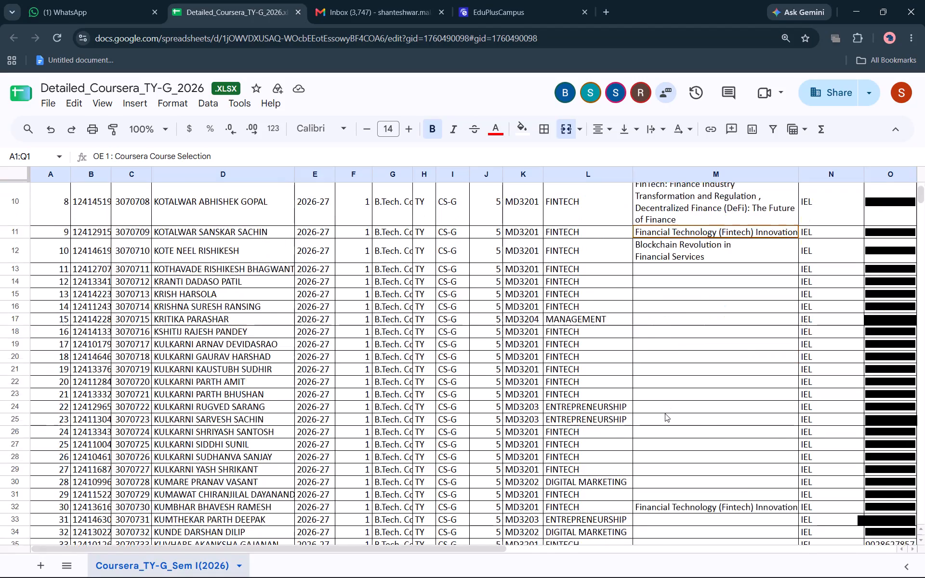
scroll(665, 413, up, 3)
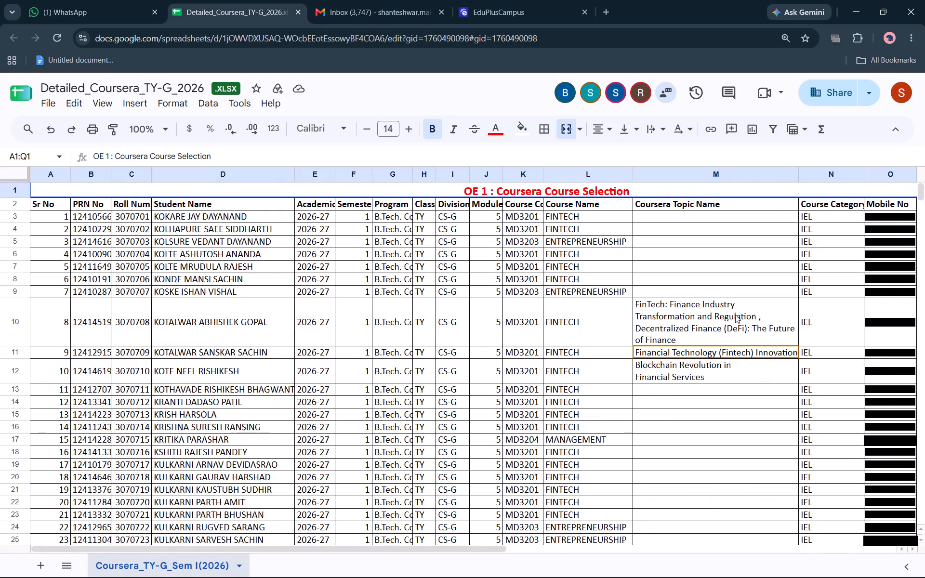
scroll(674, 465, down, 2)
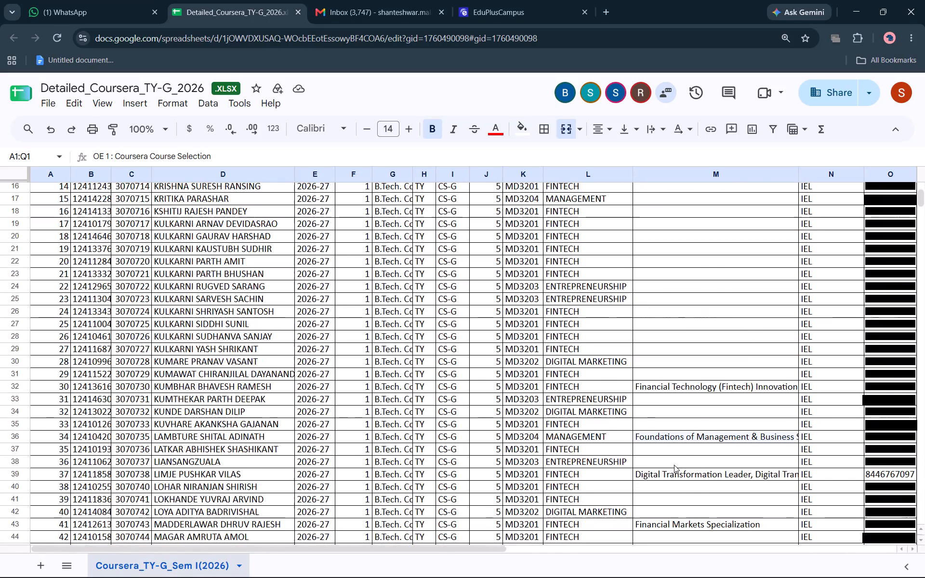
scroll(674, 460, down, 4)
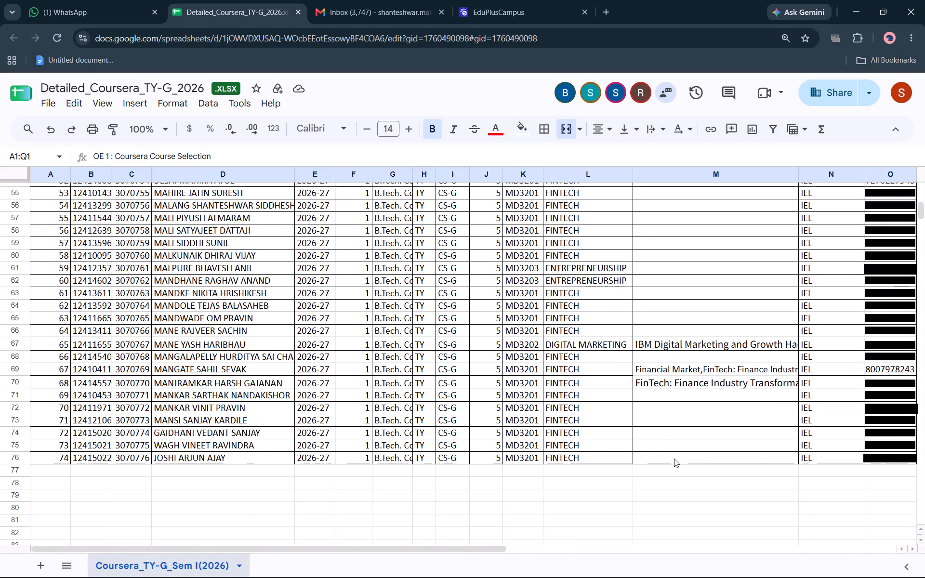
scroll(674, 459, up, 1)
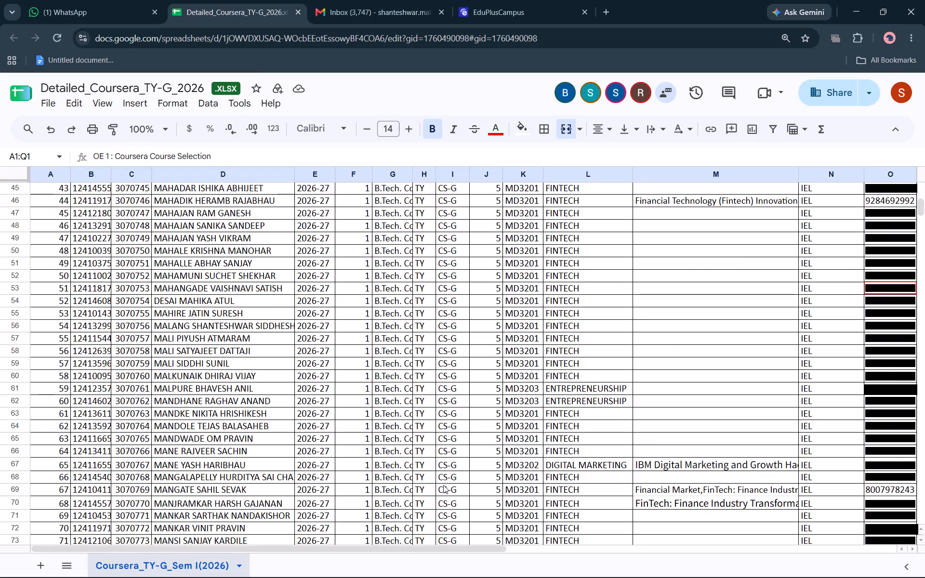
scroll(216, 500, down, 2)
scroll(216, 500, up, 2)
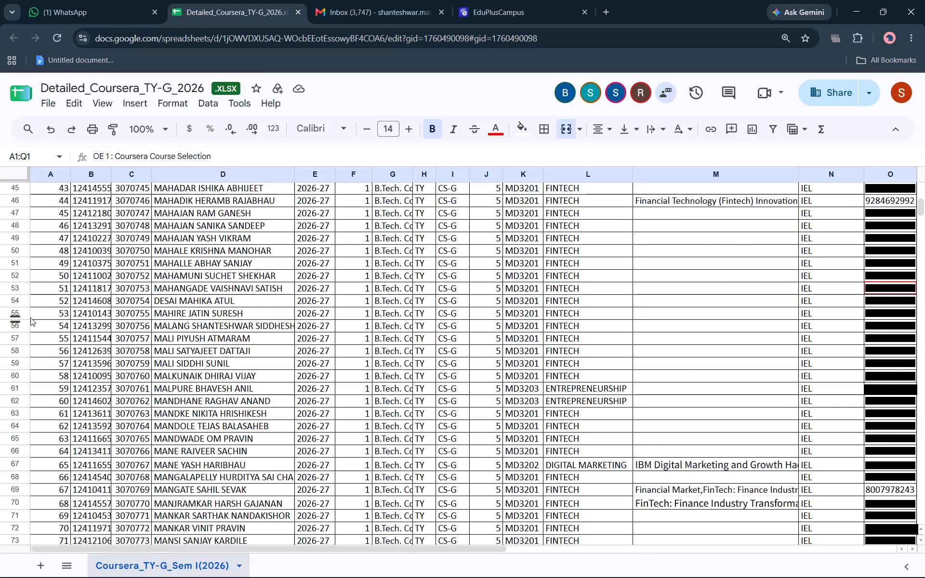
Open the Coursera Topic Name cell in row 56 (M56) for editing.
click(17, 325)
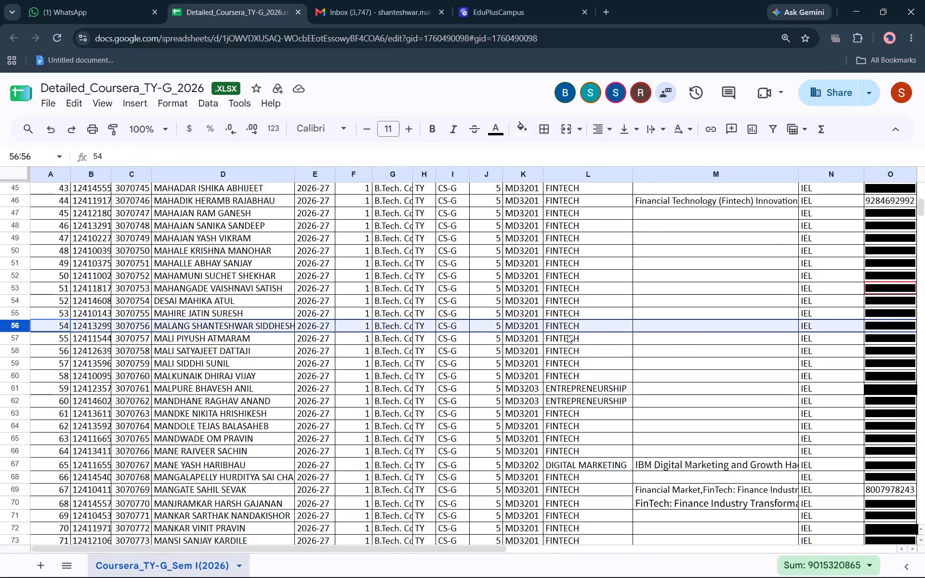
double_click(671, 325)
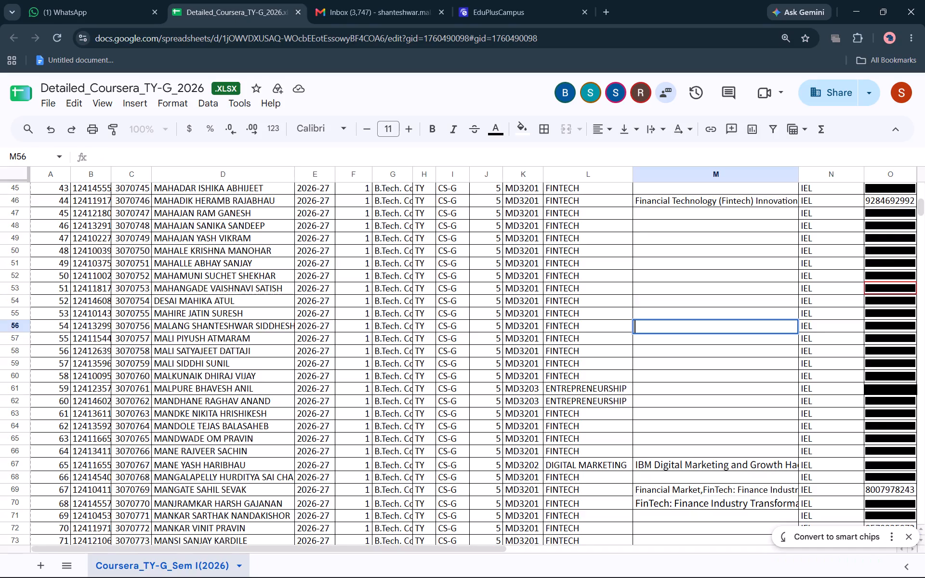
In a new browser tab, search Google for coursera and open the Coursera website from the sponsored result.
click(596, 11)
click(599, 11)
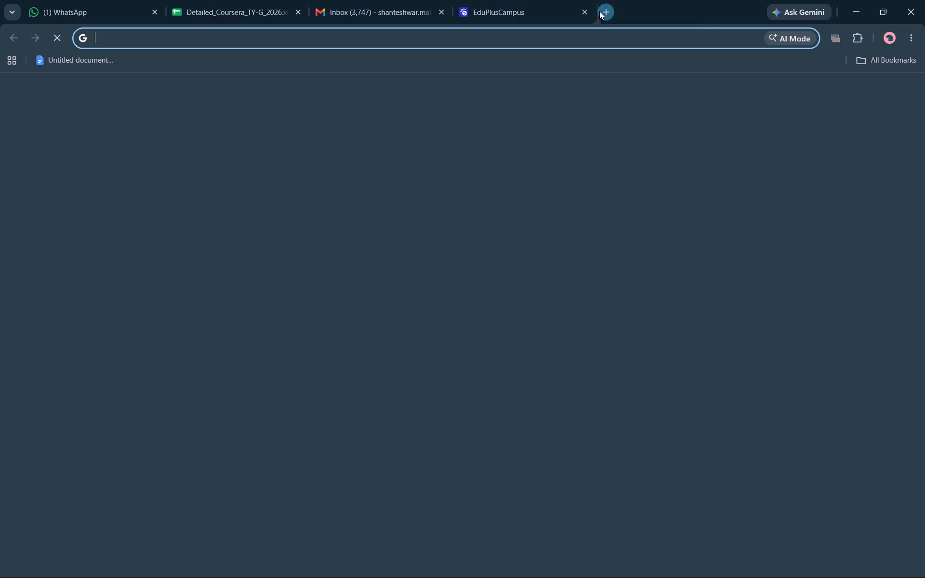
click(476, 252)
click(436, 89)
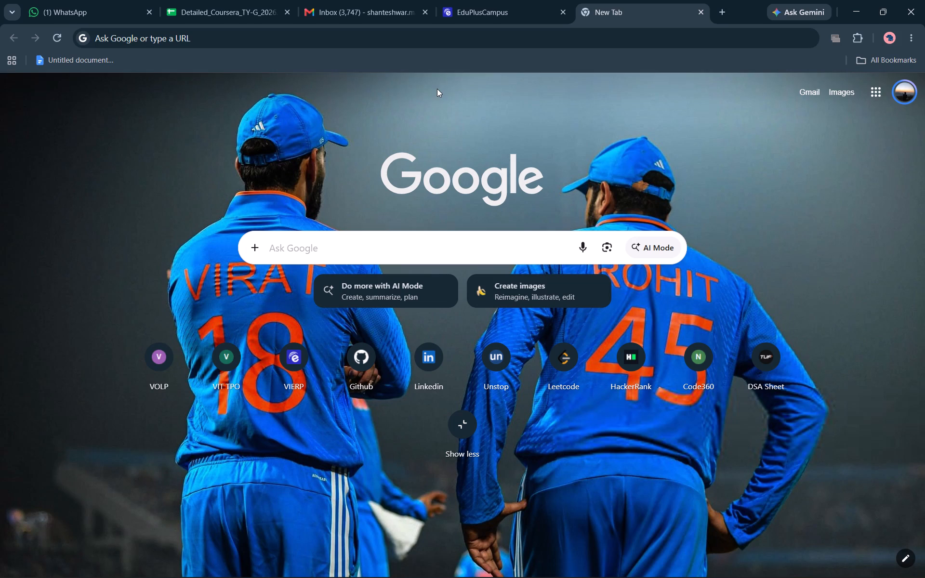
click(459, 427)
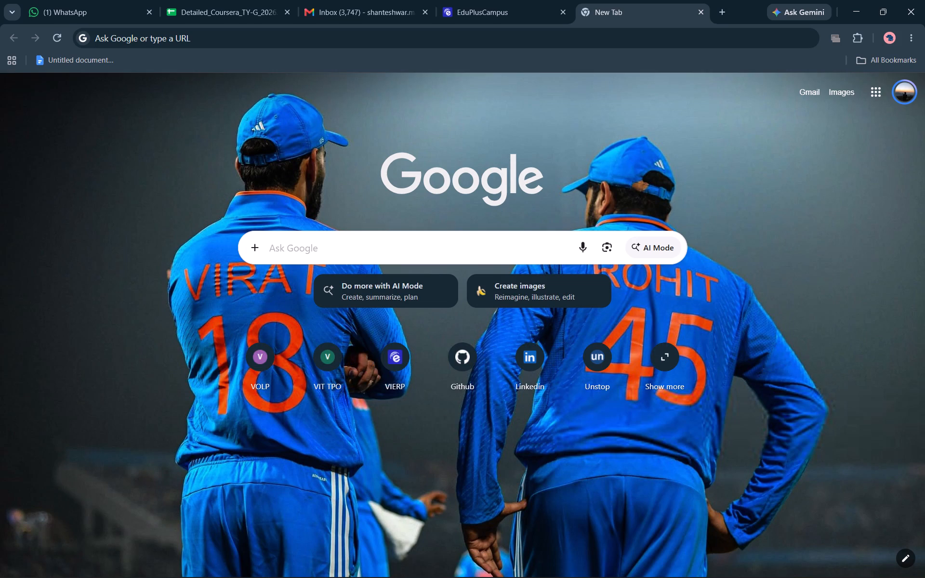
click(459, 250)
click(382, 407)
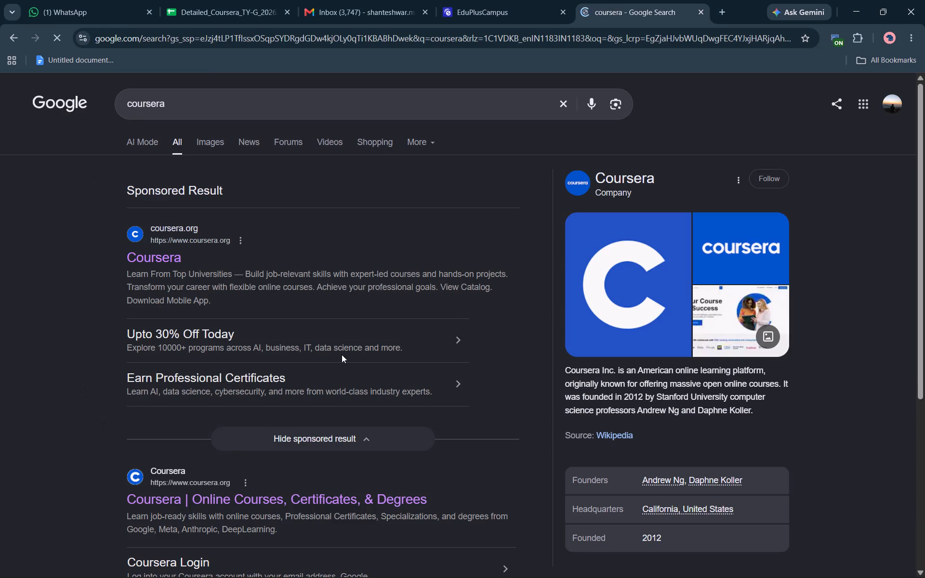
click(177, 252)
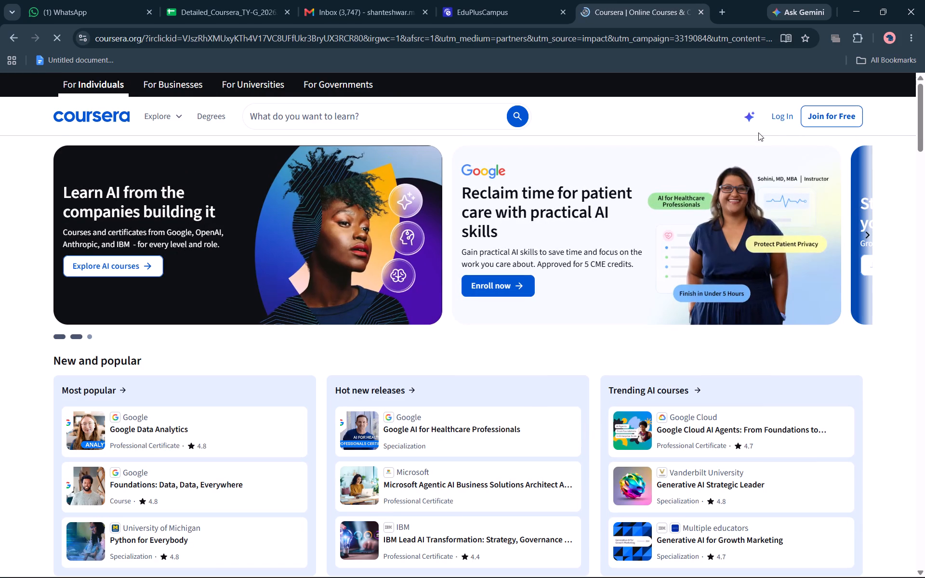
Open the log-in form on the Coursera website.
click(786, 115)
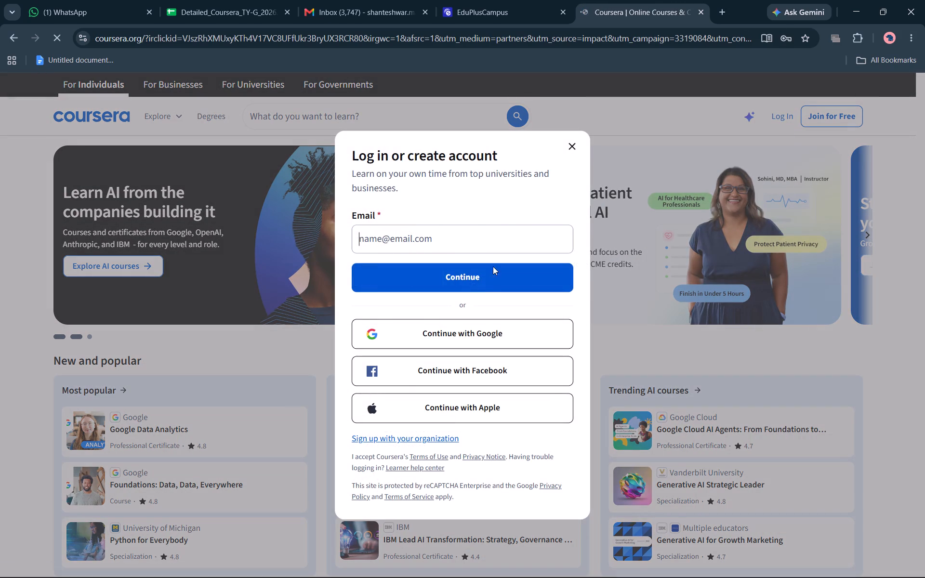
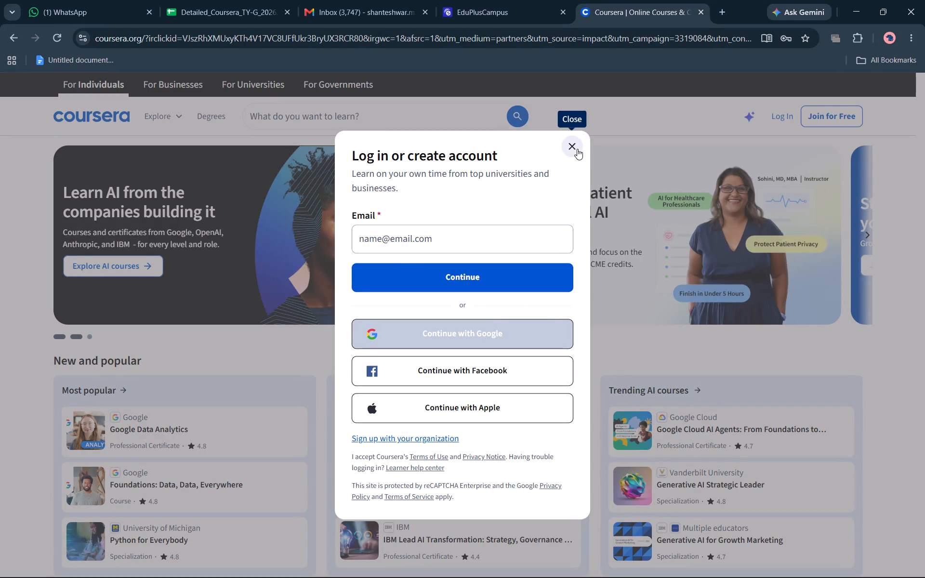
Reopen the Coursera log-in form and choose to continue with a Google account.
click(786, 117)
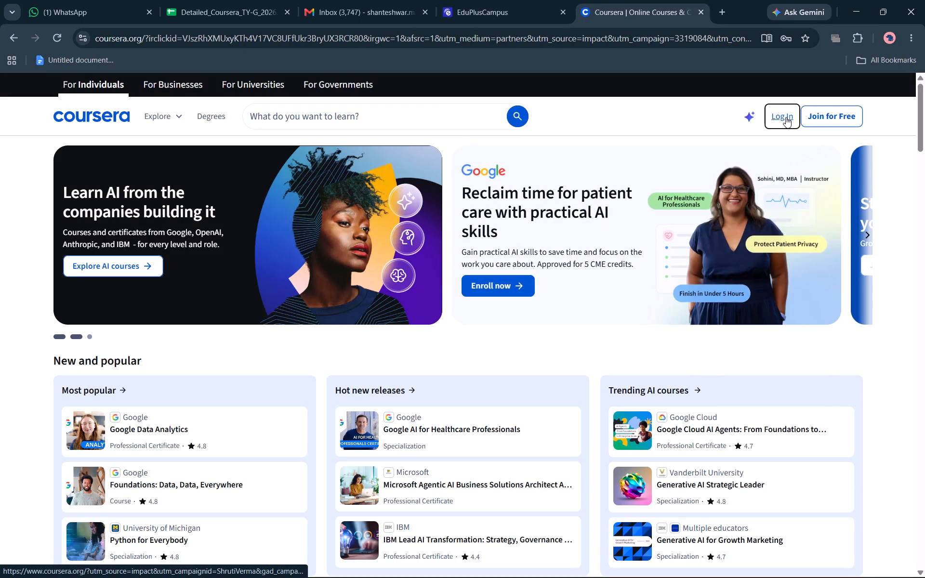
click(517, 327)
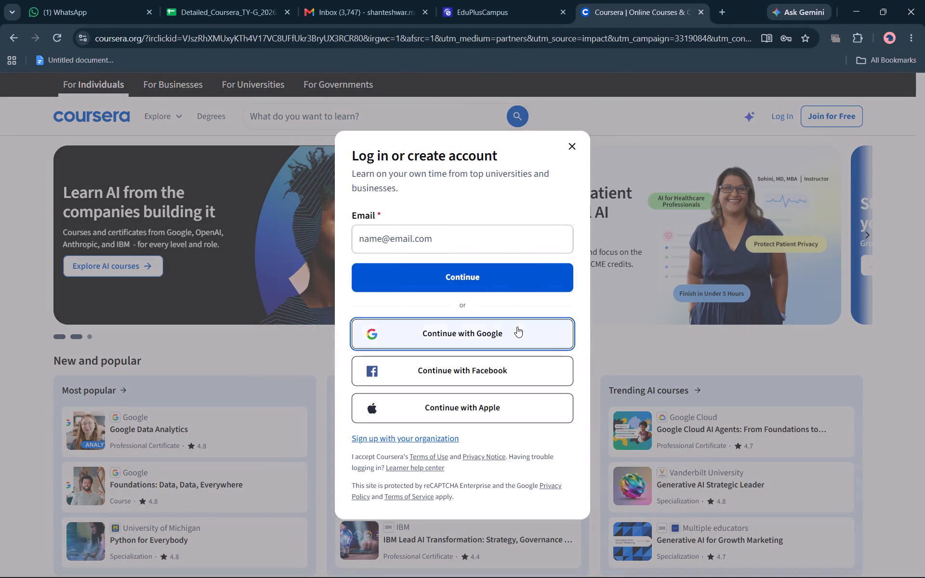
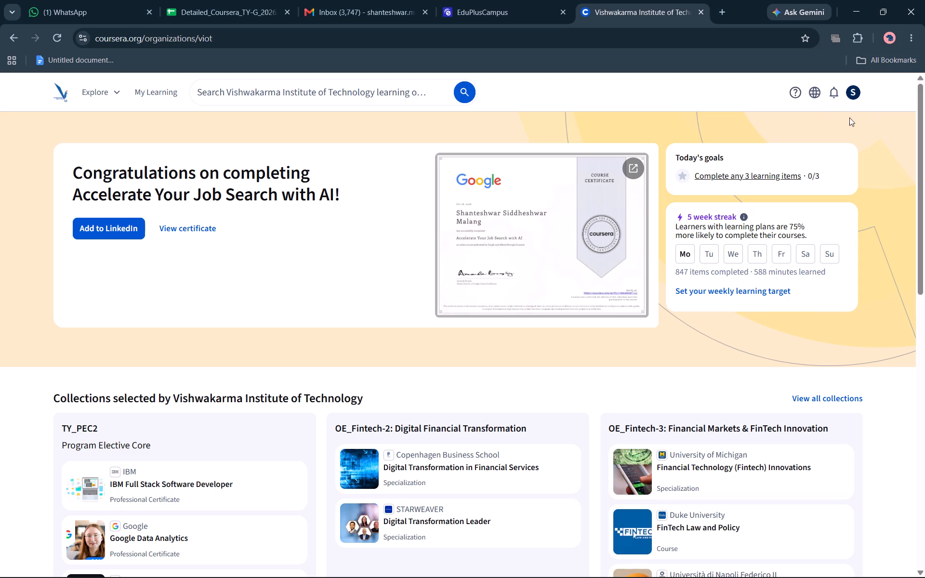
Open the completed courses in the My Learning area of Coursera.
click(851, 93)
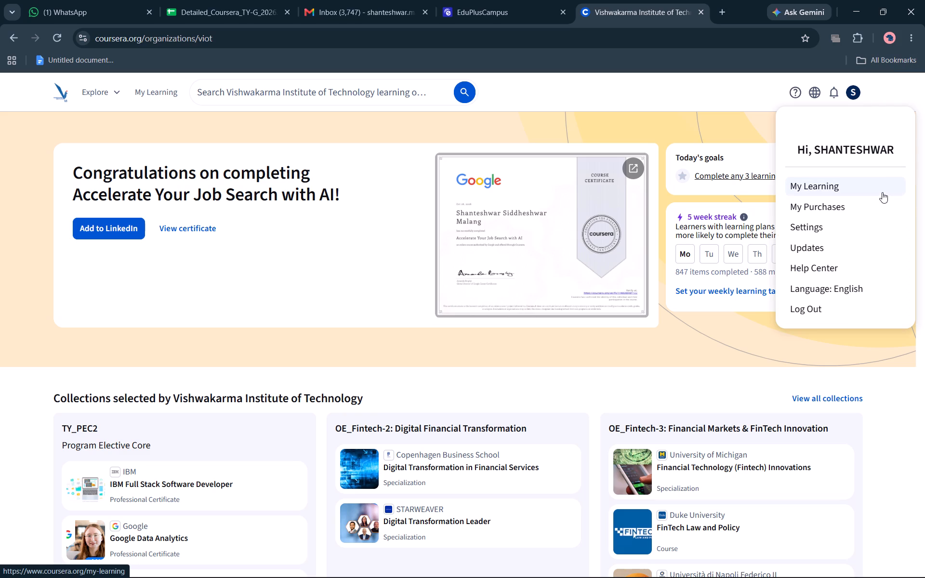
click(882, 192)
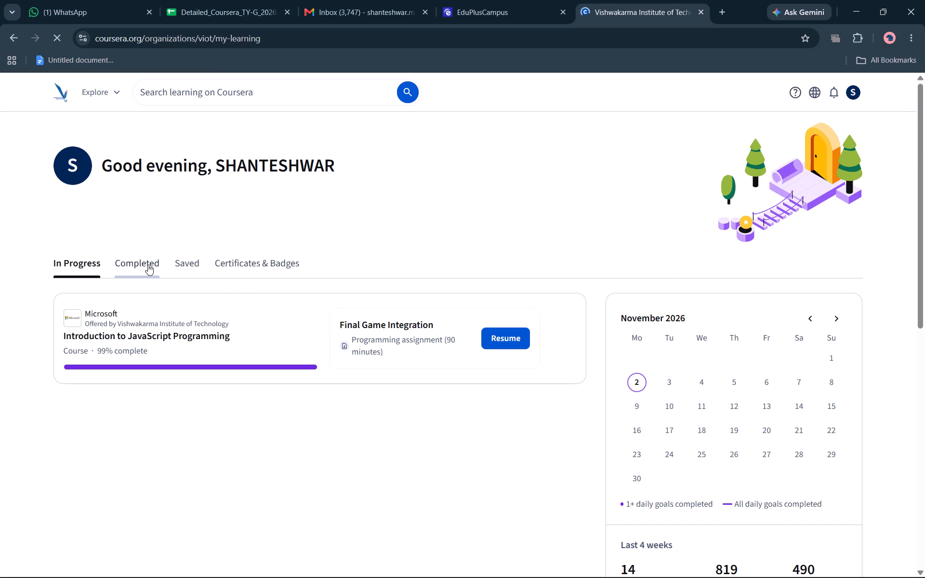
click(148, 264)
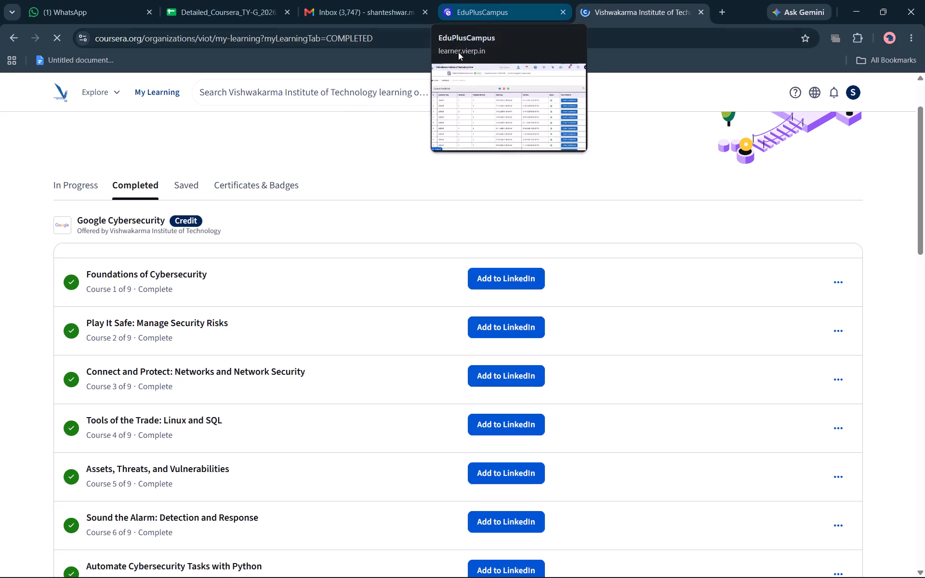
Look through the completed certificates and specializations to find those that match the student's FinTech track.
drag(74, 219, 172, 212)
click(441, 150)
scroll(436, 172, down, 2)
scroll(375, 360, down, 5)
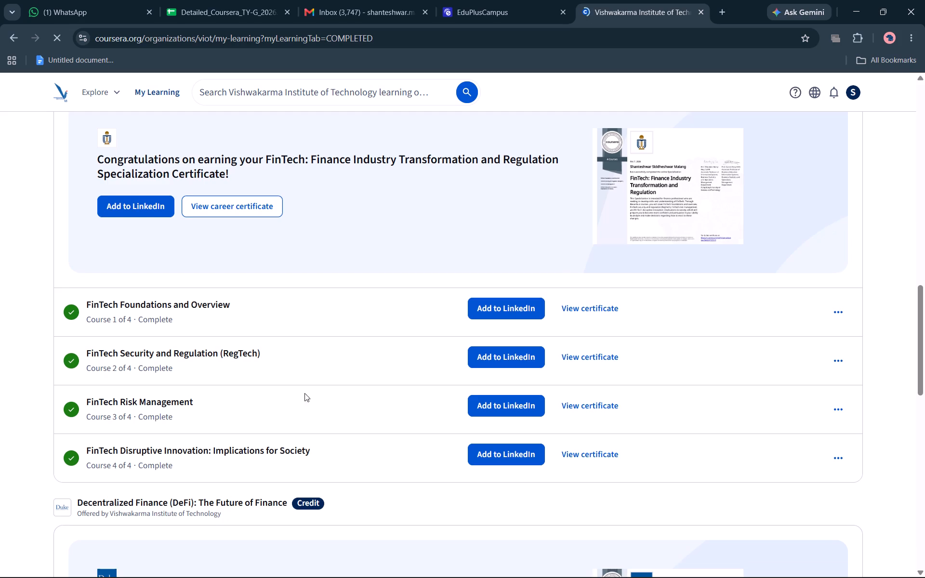
scroll(147, 338, down, 8)
scroll(147, 338, up, 4)
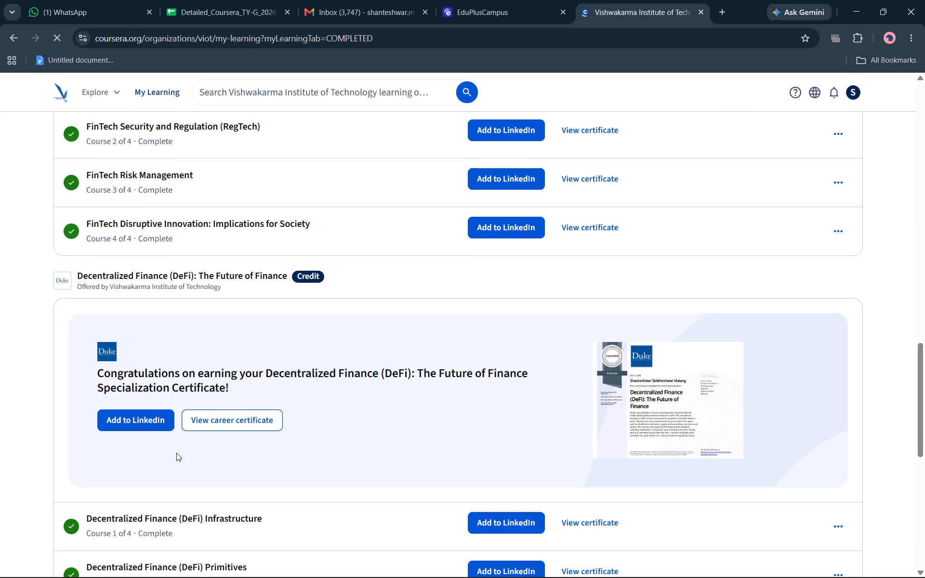
scroll(176, 454, down, 2)
scroll(176, 454, up, 2)
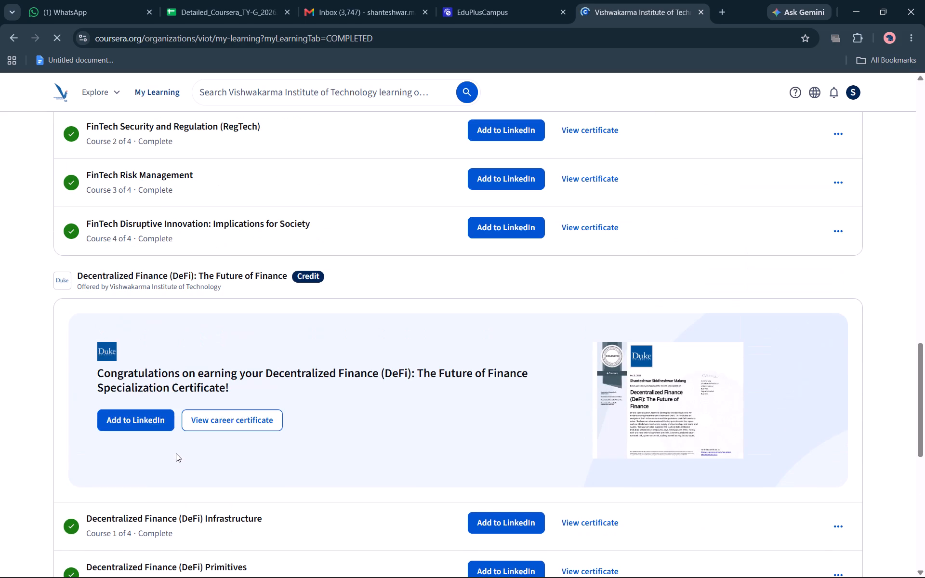
scroll(176, 451, up, 12)
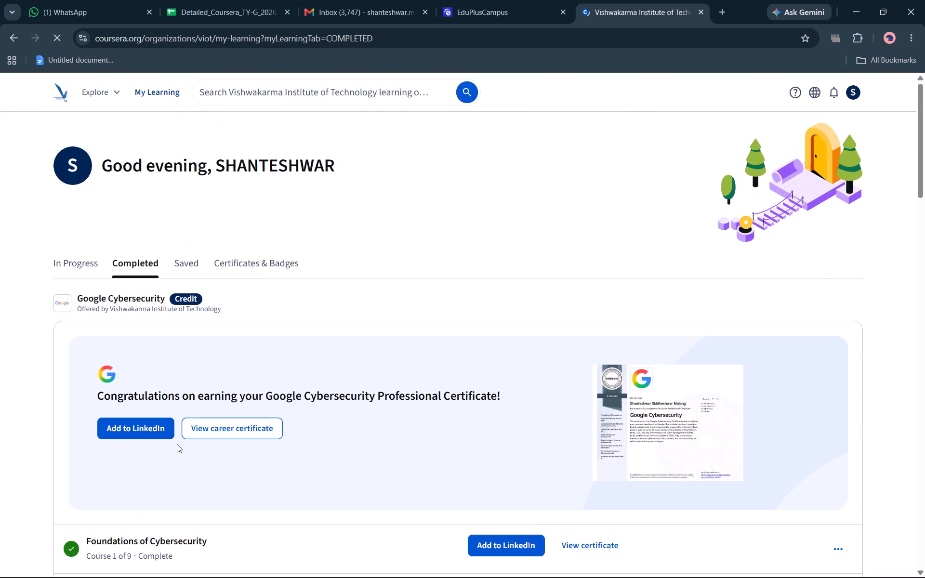
scroll(177, 444, down, 5)
scroll(177, 441, up, 6)
scroll(177, 440, down, 8)
scroll(177, 440, up, 1)
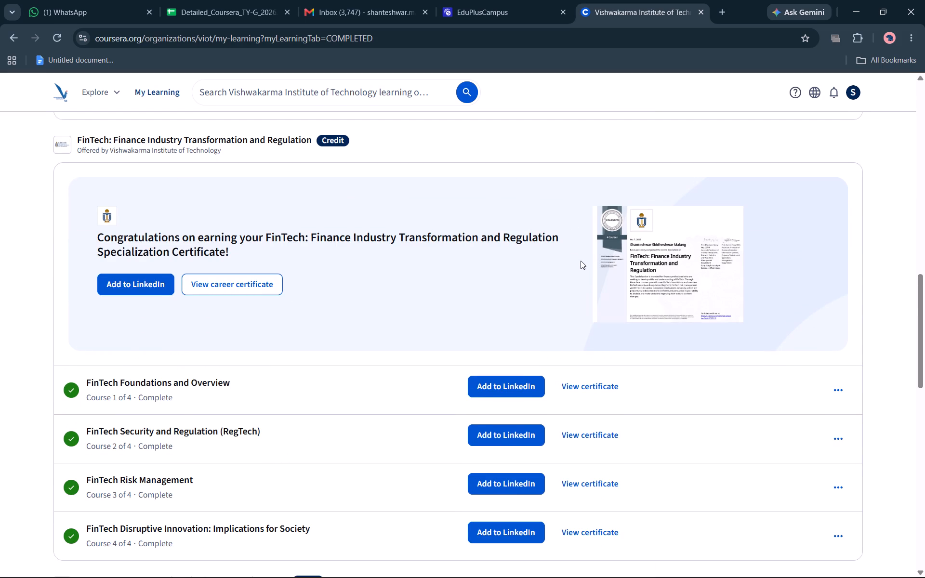
Copy the specialization name "FinTech: Finance Industry Transformation and Regulation" into cell M56 of the course selection sheet, followed by a comma and space.
drag(263, 235, 278, 235)
drag(278, 235, 364, 238)
click(291, 171)
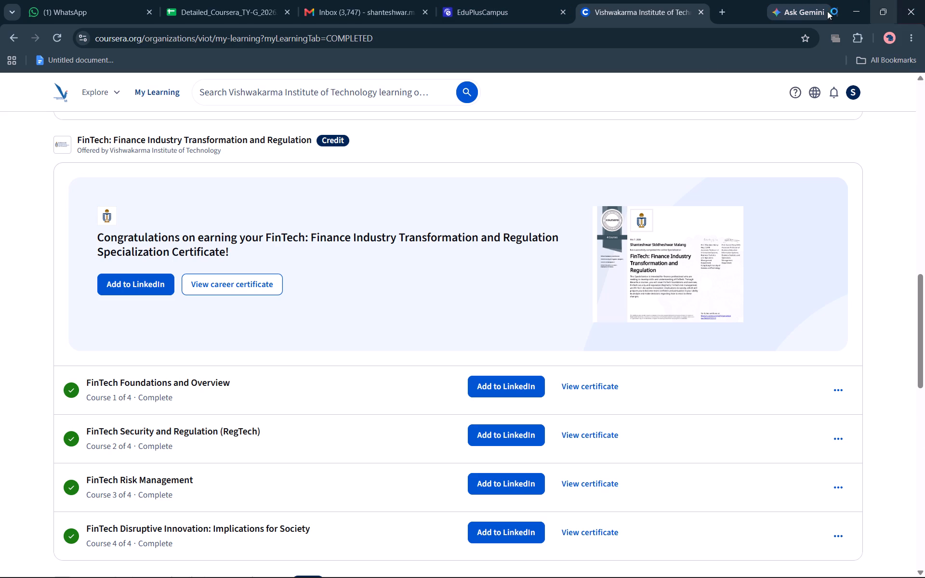
drag(265, 237, 267, 237)
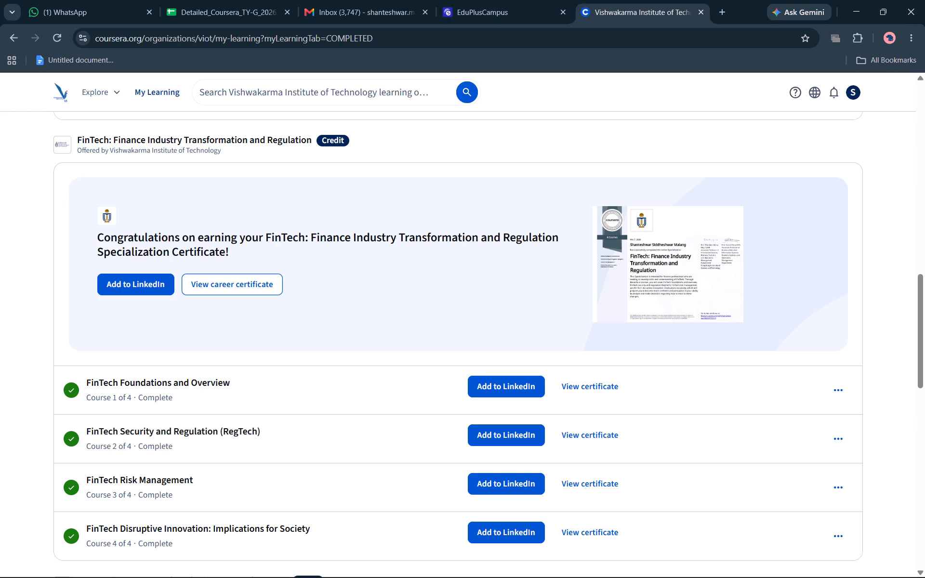
drag(267, 237, 559, 236)
key(ctrl+c)
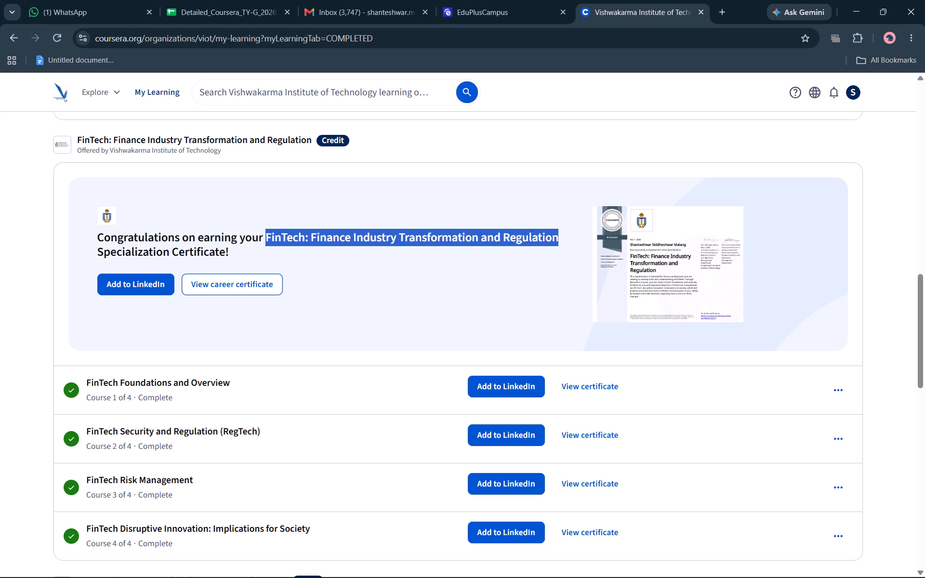
click(203, 7)
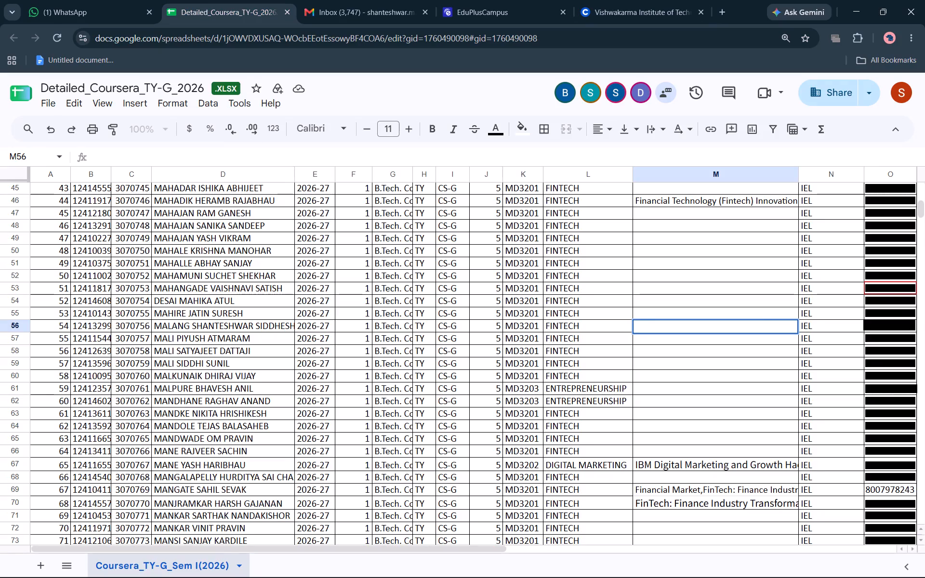
key(ctrl+v)
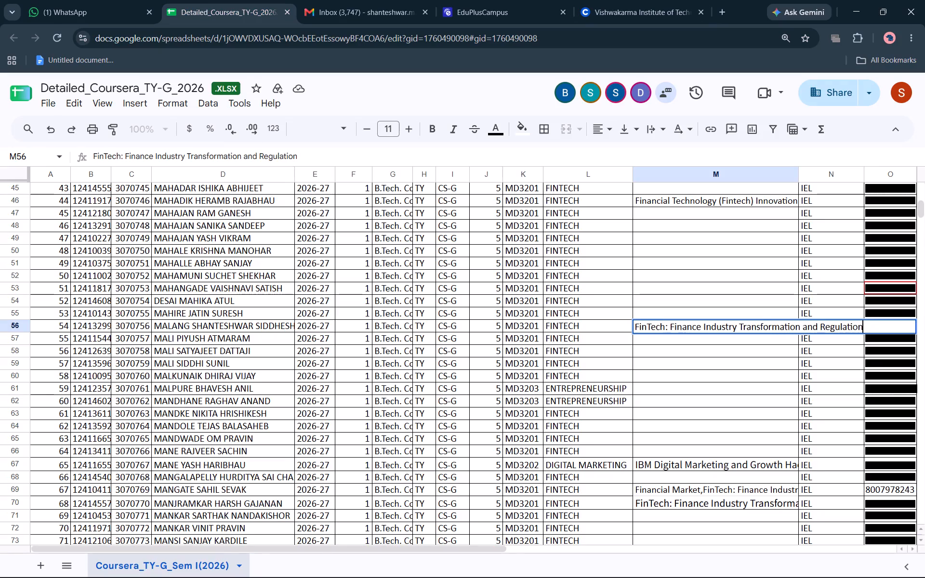
key(comma)
key(space)
Copy the completed specialization name "Decentralized Finance (DeFi): The Future of Finance" from Coursera and return to cell M56 in the course selection sheet.
key(alt+Tab)
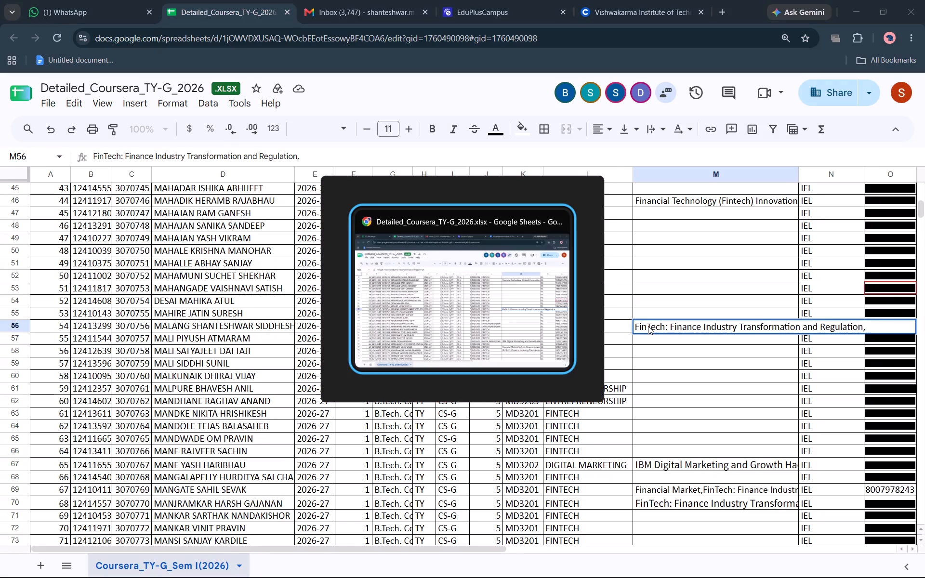
click(641, 0)
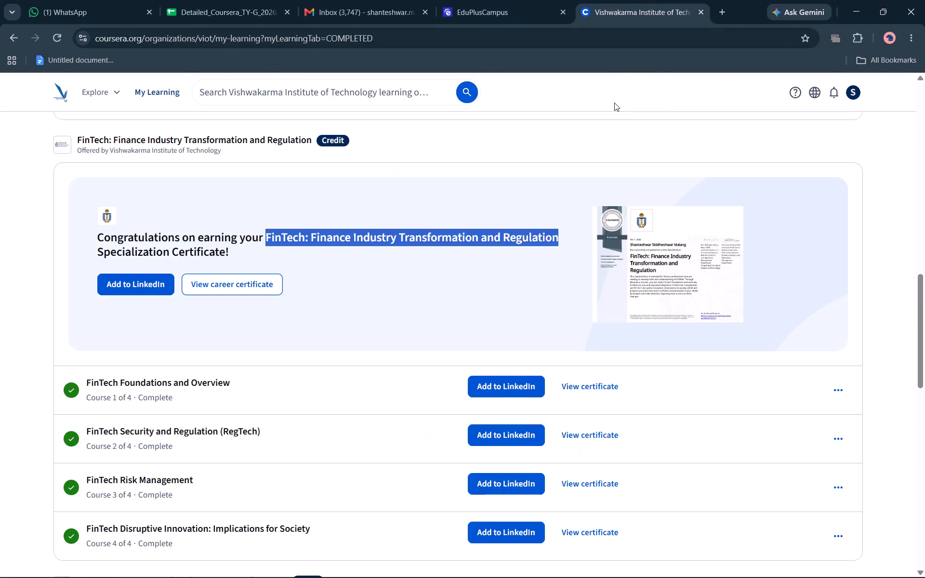
scroll(538, 285, down, 6)
scroll(538, 285, up, 3)
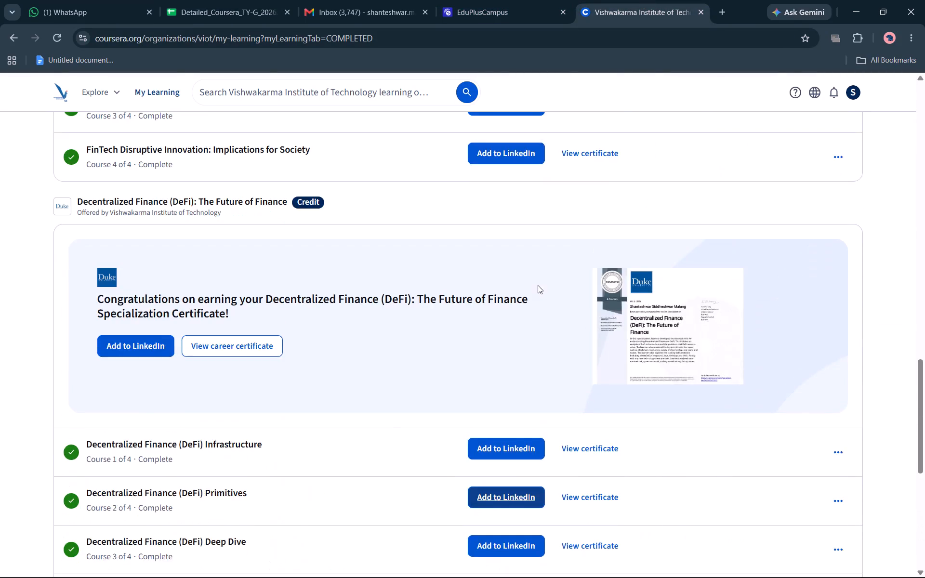
scroll(538, 285, up, 2)
scroll(537, 285, down, 2)
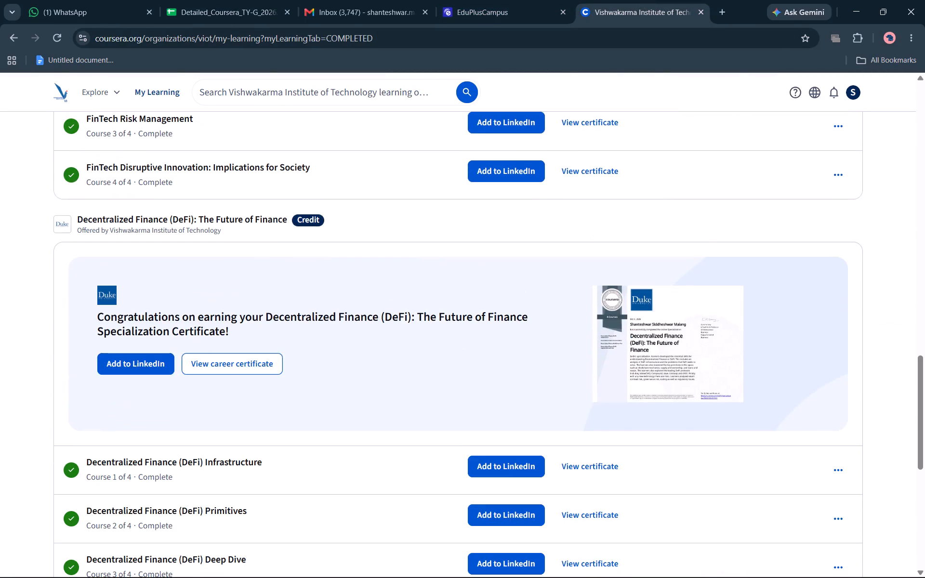
drag(267, 316, 530, 324)
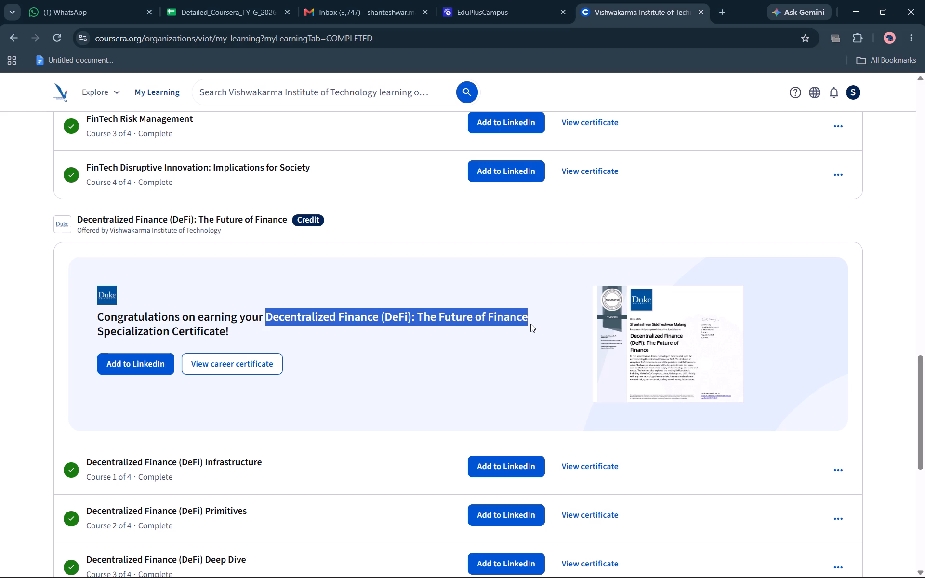
key(ctrl+c)
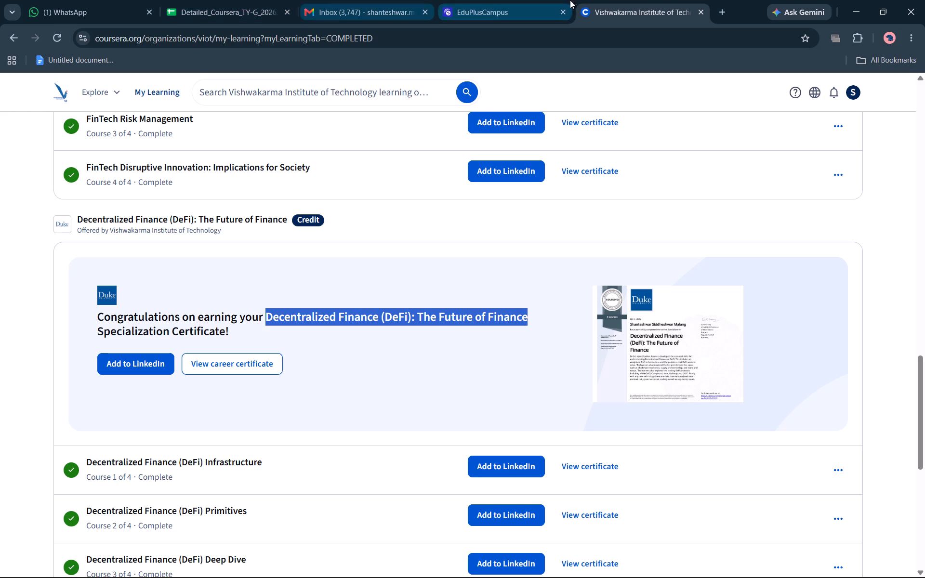
click(248, 0)
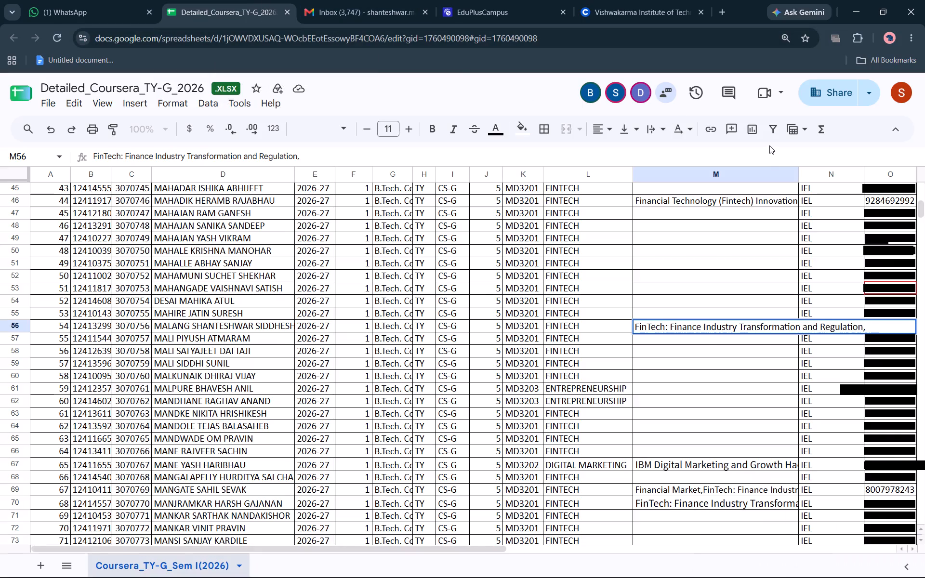
Add the copied specialization name "Decentralized Finance (DeFi): The Future of Finance" after the comma in cell M56.
key(ctrl+v)
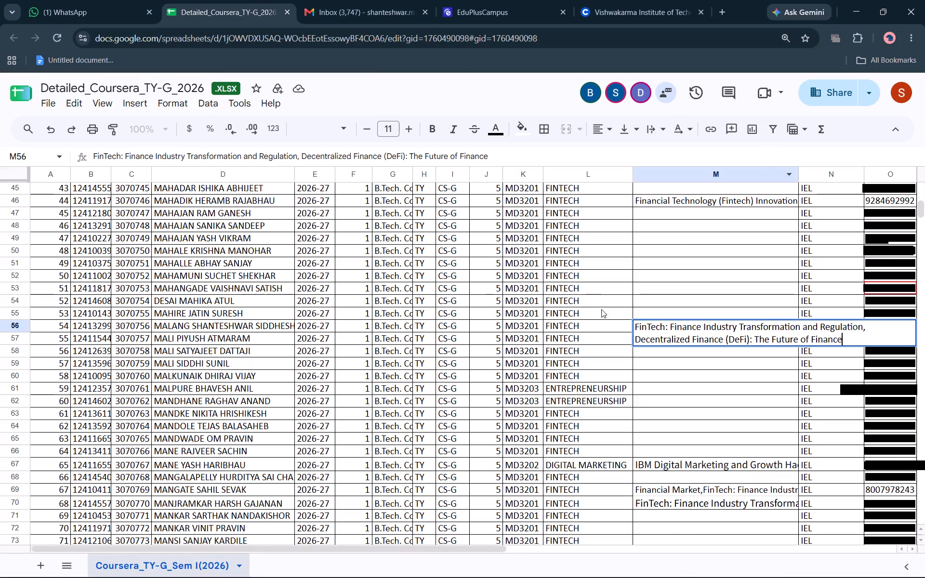
key(Return)
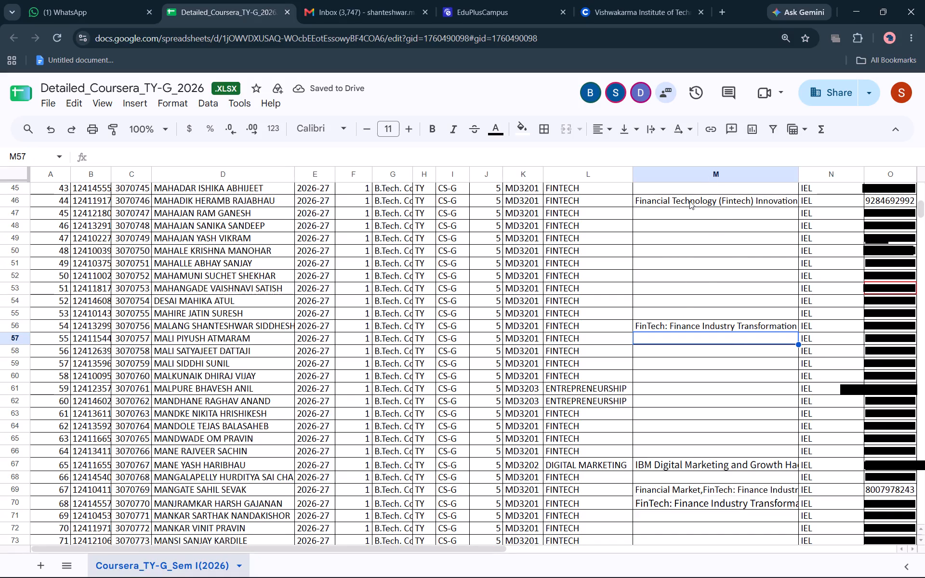
click(749, 199)
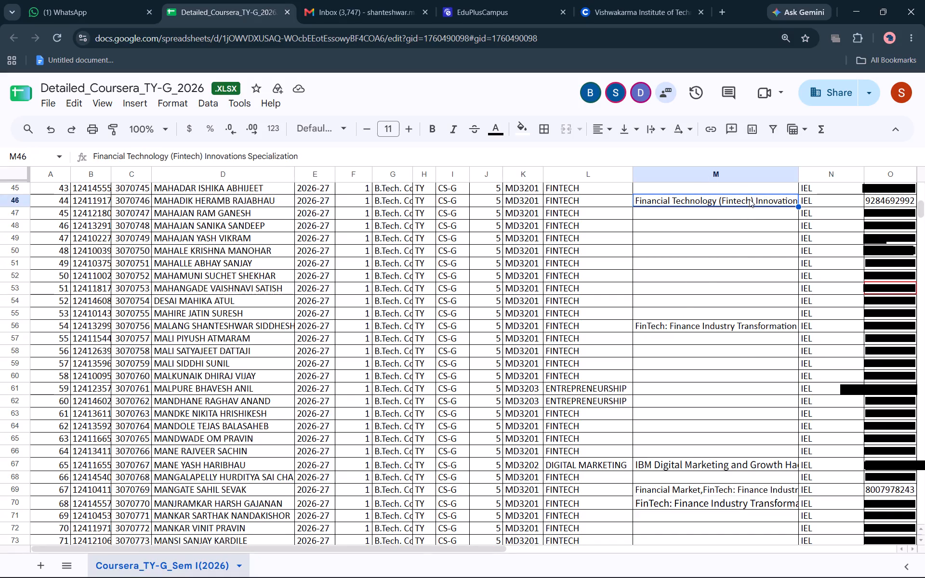
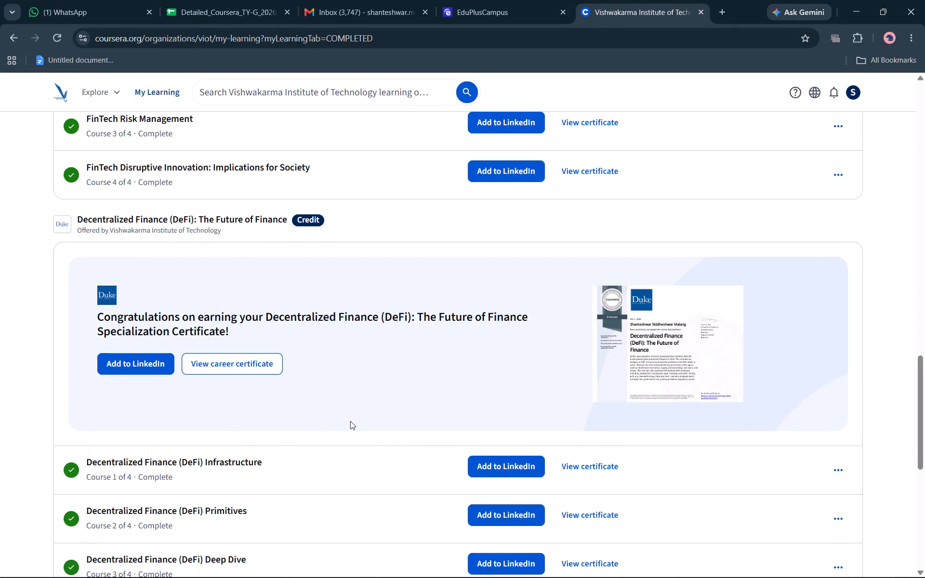
Open the career certificate of the completed "FinTech: Finance Industry Transformation and Regulation" specialization.
scroll(344, 421, up, 6)
scroll(345, 418, down, 4)
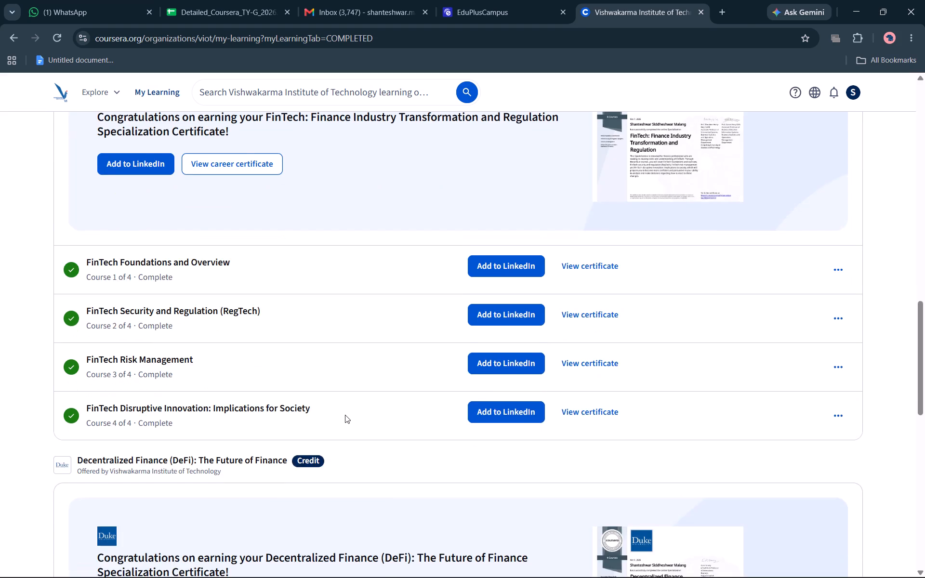
scroll(345, 415, down, 4)
scroll(342, 389, up, 7)
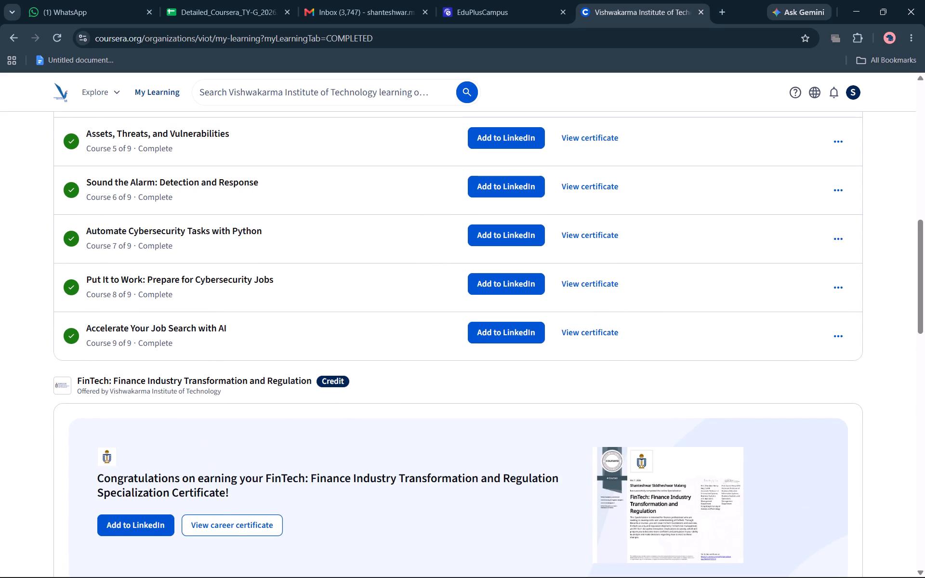
click(235, 528)
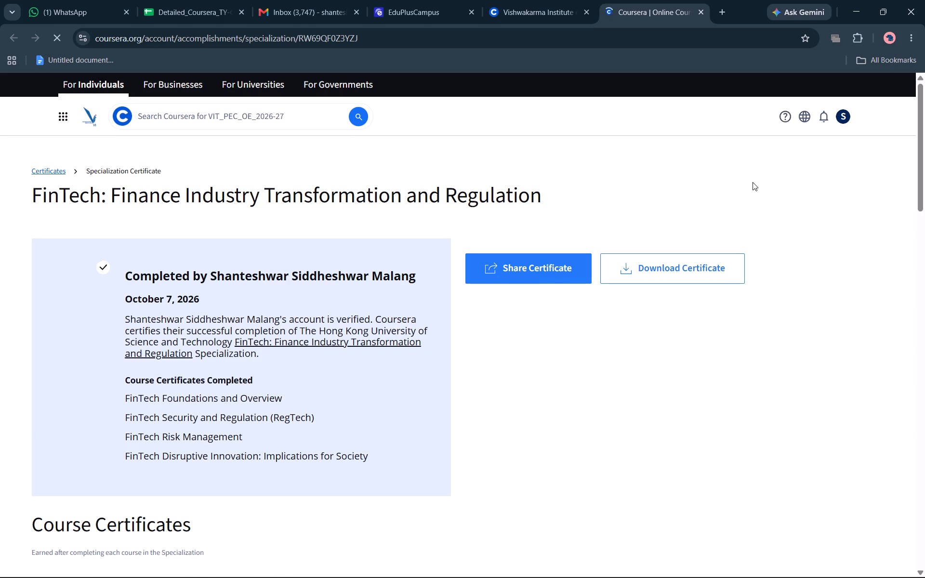
Copy the share link of the "FinTech: Finance Industry Transformation and Regulation" specialization certificate.
scroll(553, 396, down, 1)
scroll(487, 334, up, 1)
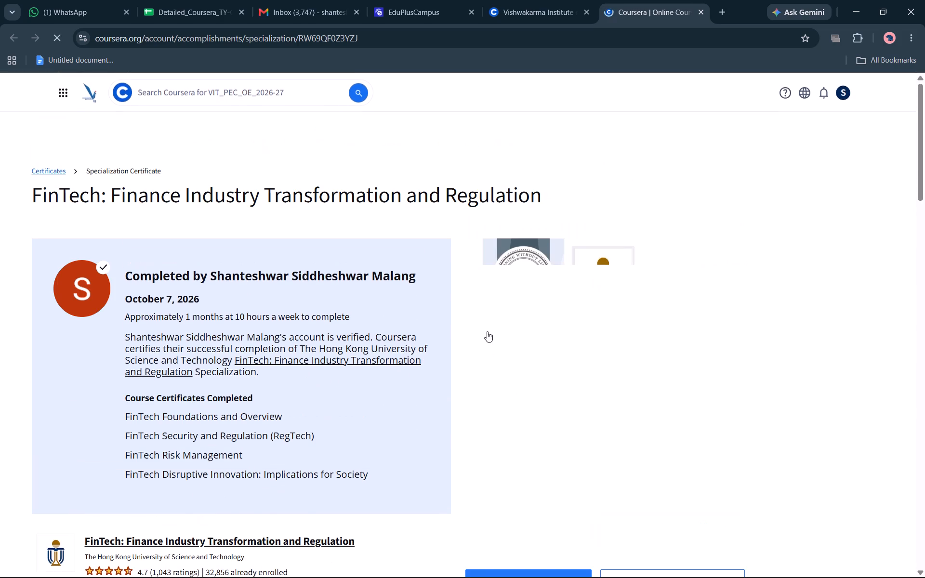
scroll(576, 420, down, 2)
click(546, 355)
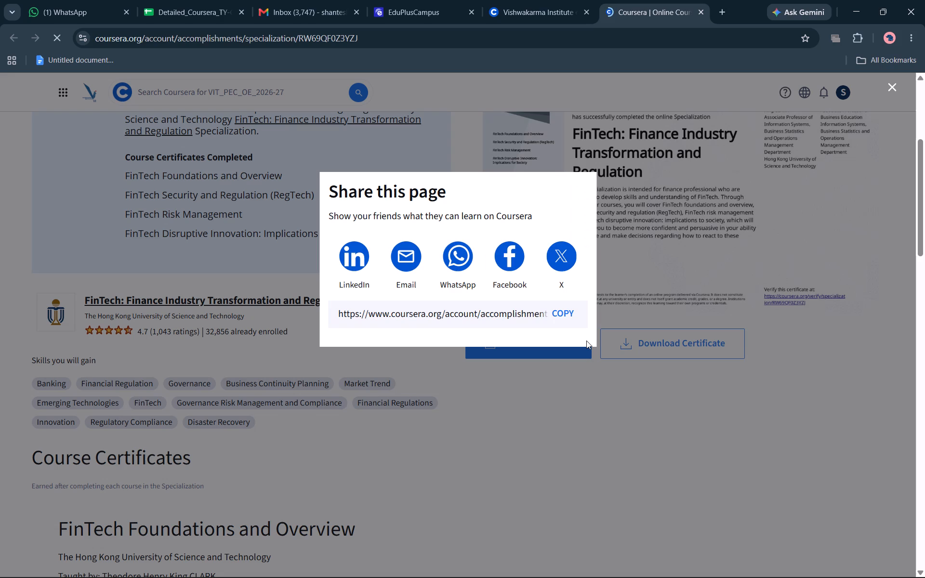
click(567, 312)
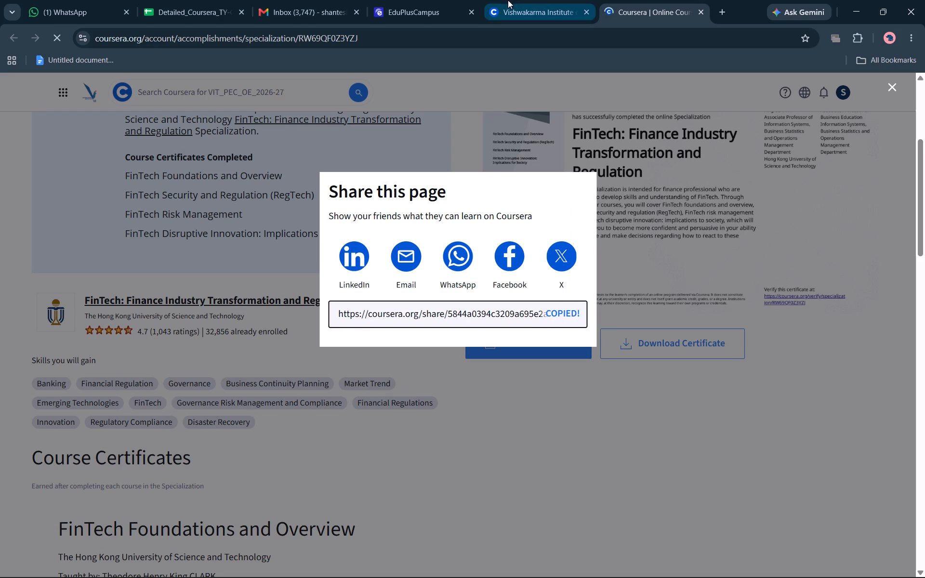
Enter the copied FinTech certificate link in cell S56 of the course selection sheet, followed by a comma and space.
click(217, 0)
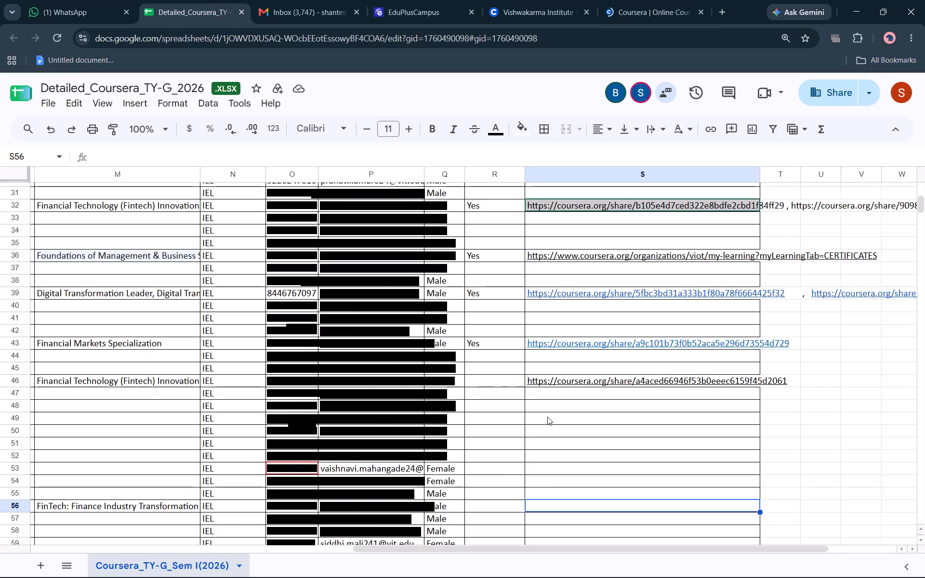
click(552, 503)
double_click(553, 506)
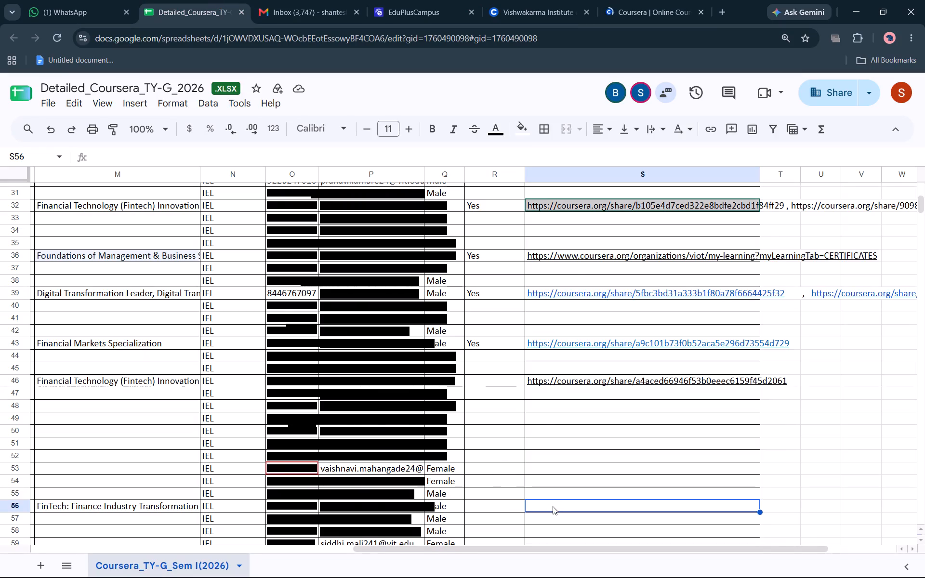
key(ctrl+v)
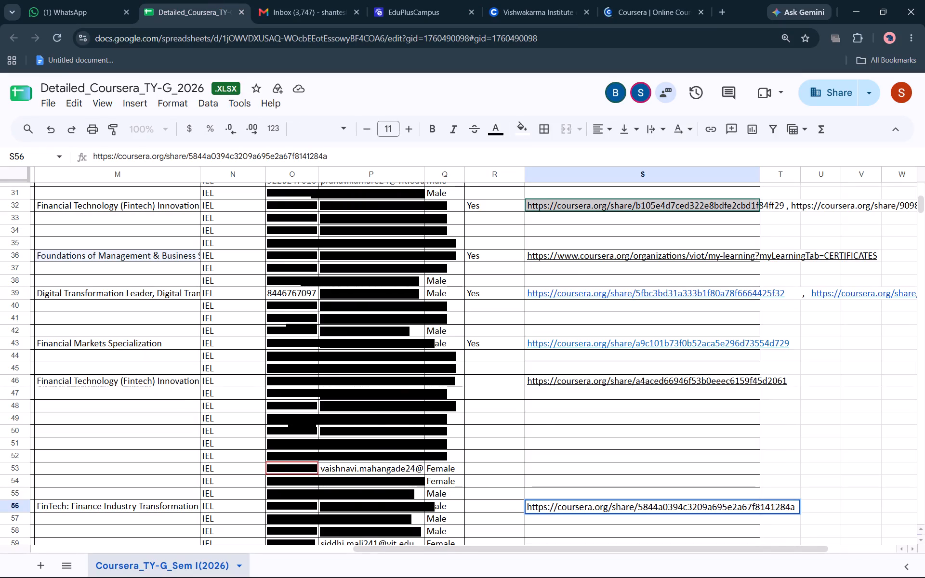
key(comma)
key(space)
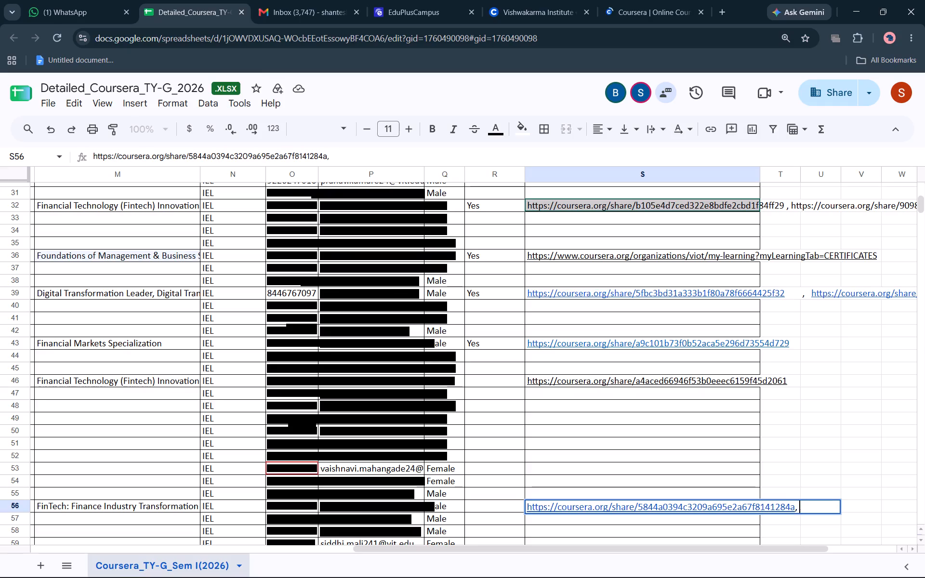
key(space)
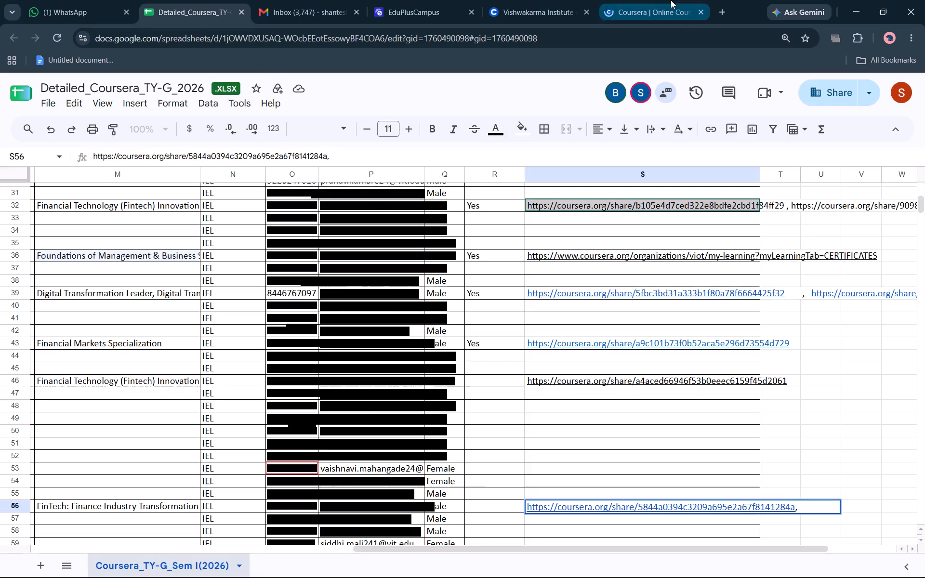
Open the career certificate for "Decentralized Finance (DeFi): The Future of Finance" from the completed courses on Coursera.
click(671, 0)
click(675, 365)
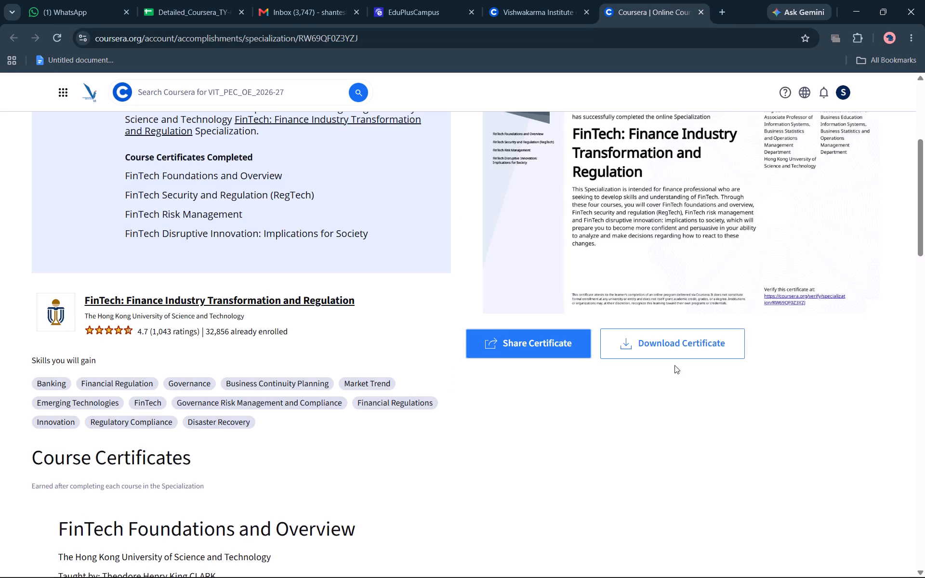
scroll(587, 235, up, 4)
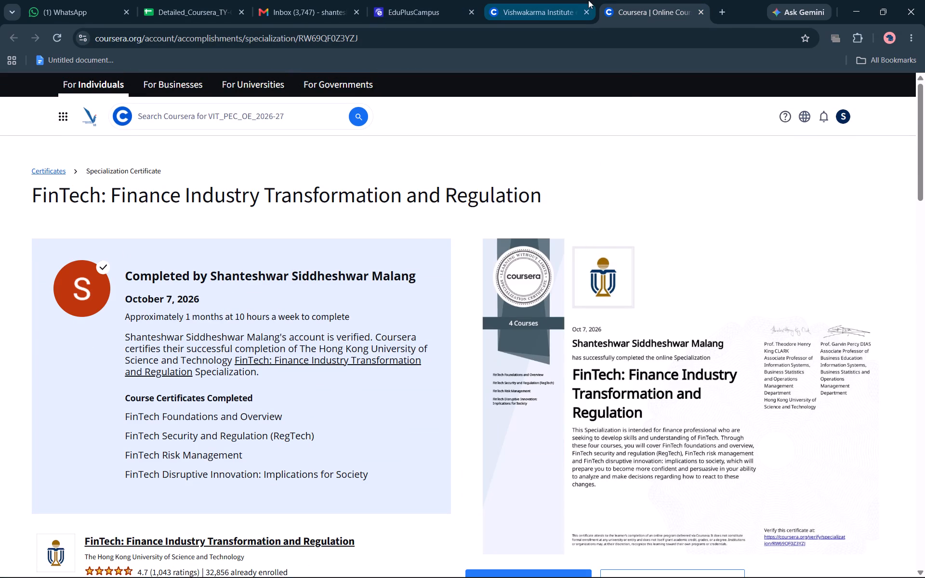
click(534, 12)
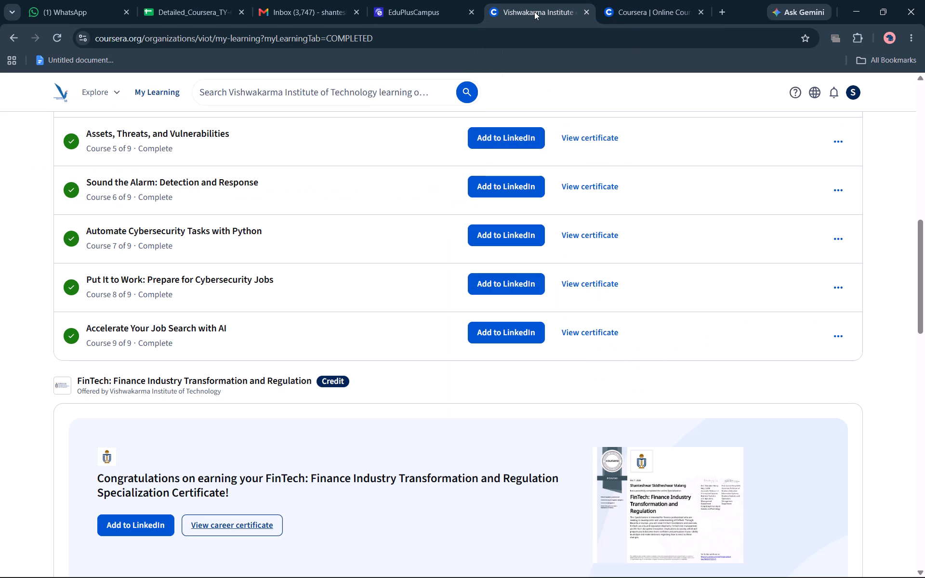
scroll(367, 336, down, 2)
scroll(367, 336, up, 1)
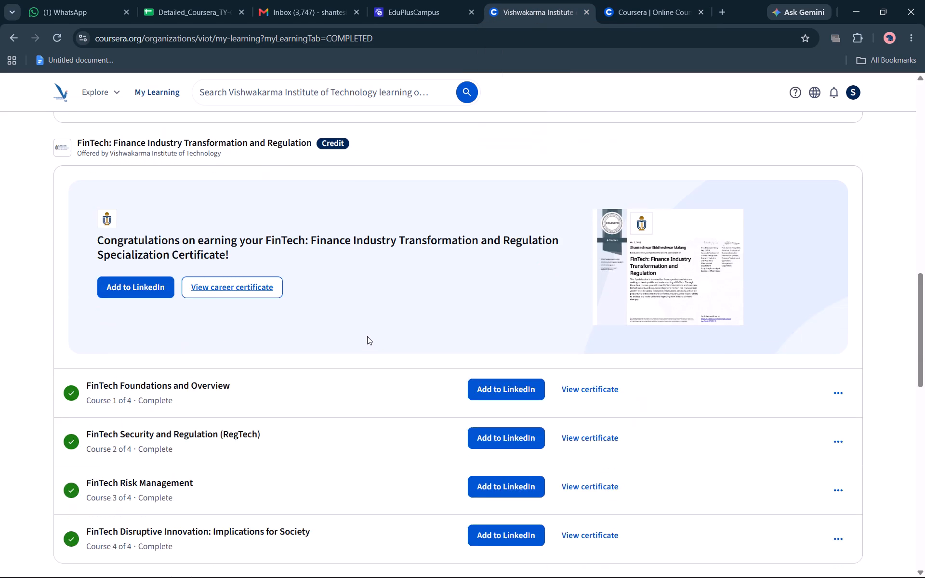
scroll(367, 336, up, 1)
click(636, 0)
scroll(465, 257, down, 1)
scroll(468, 251, up, 1)
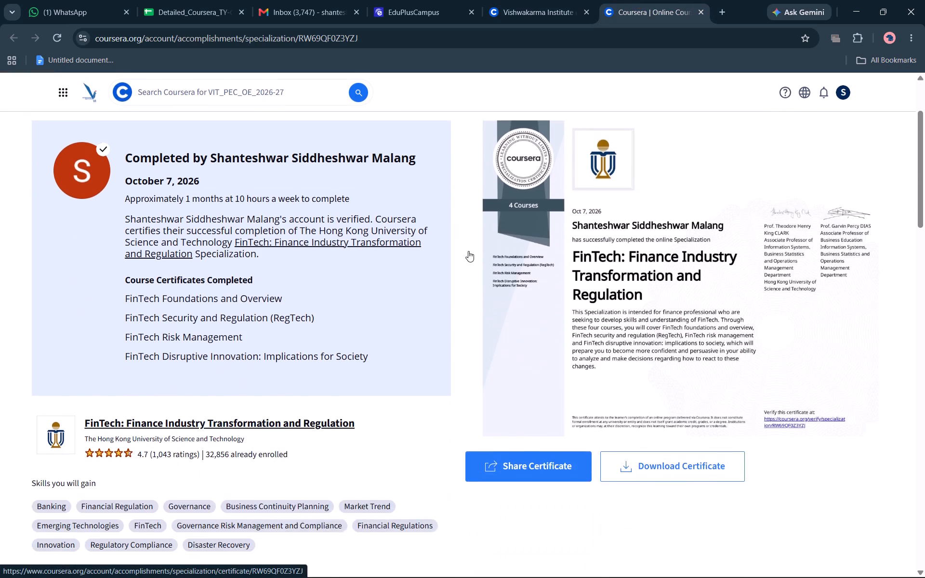
scroll(468, 251, up, 2)
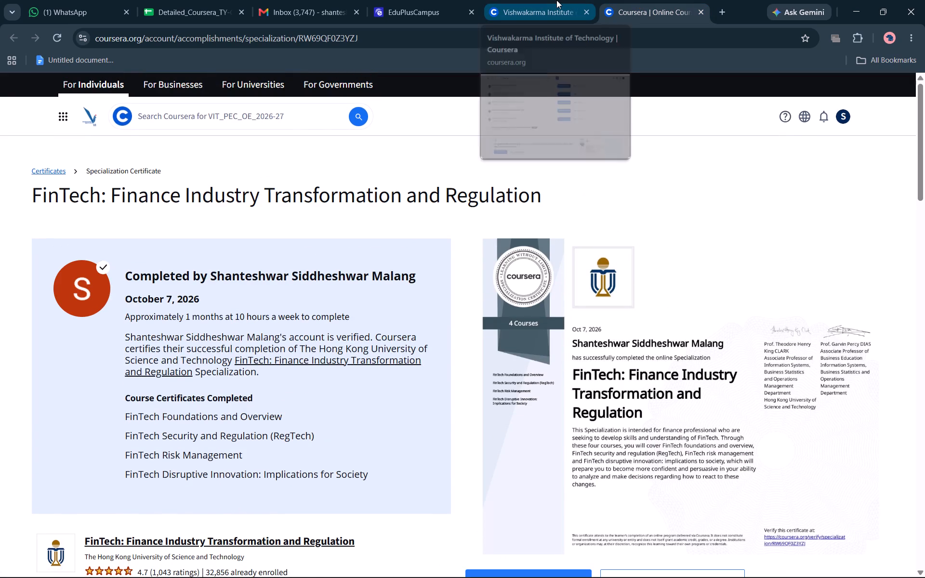
click(556, 0)
scroll(452, 338, down, 6)
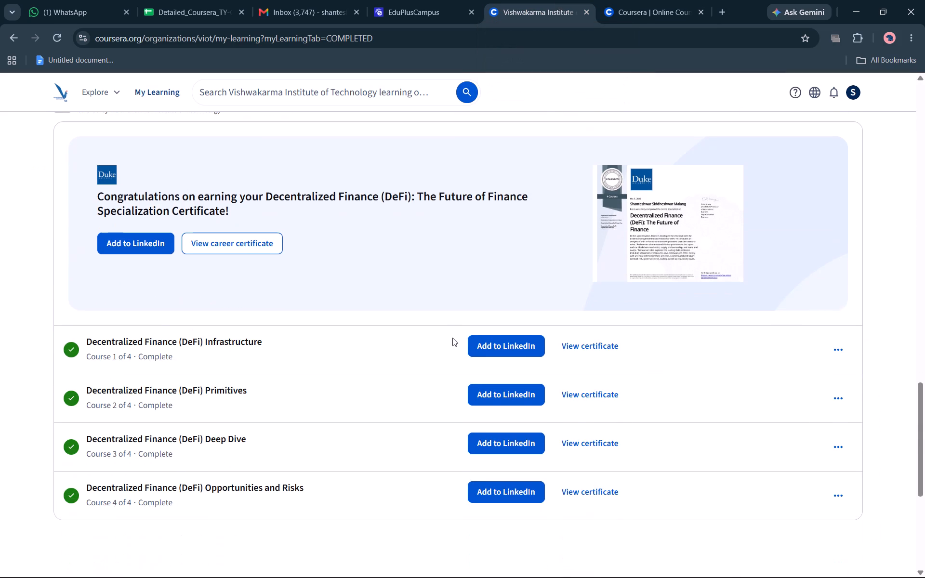
click(267, 240)
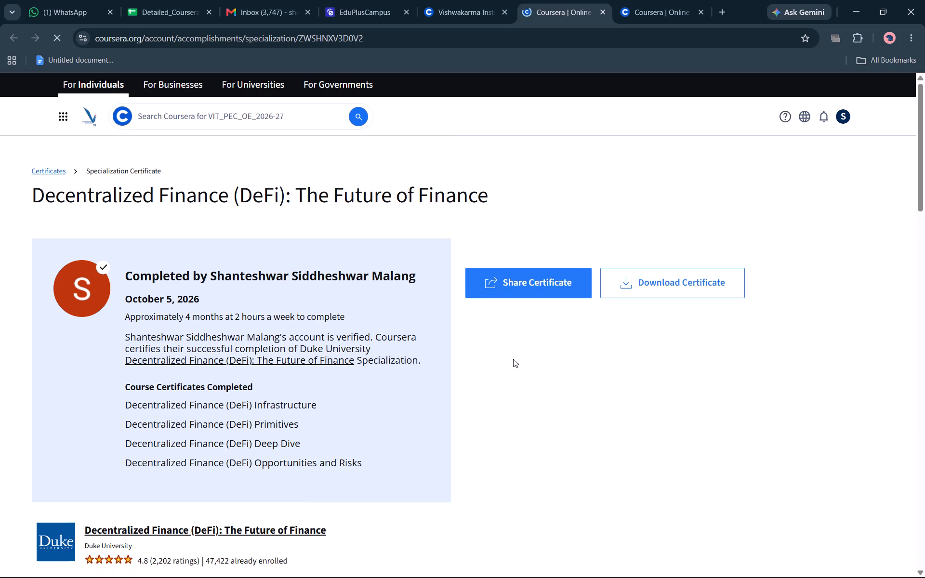
Copy the share link of the Decentralized Finance (DeFi) specialization certificate.
scroll(521, 370, down, 3)
scroll(523, 372, up, 2)
click(556, 465)
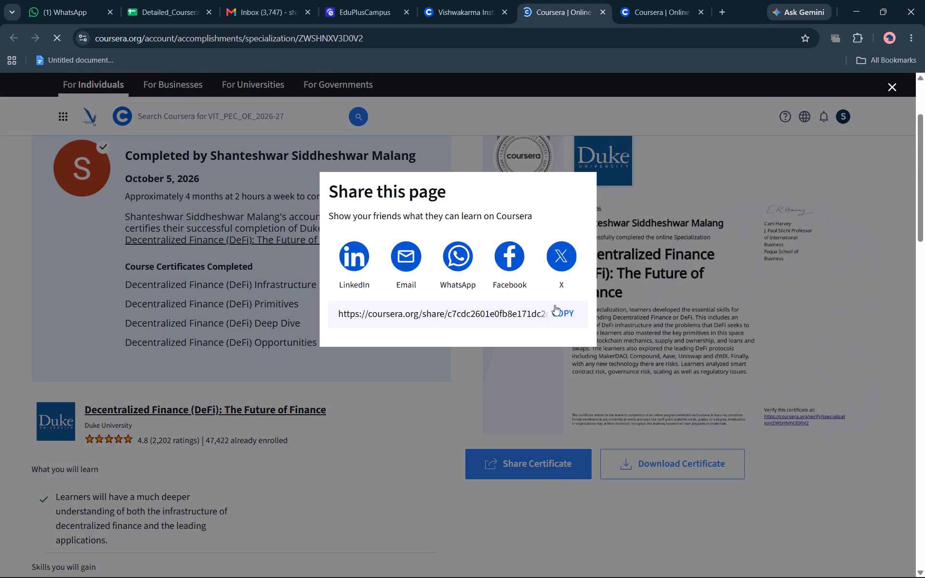
click(559, 310)
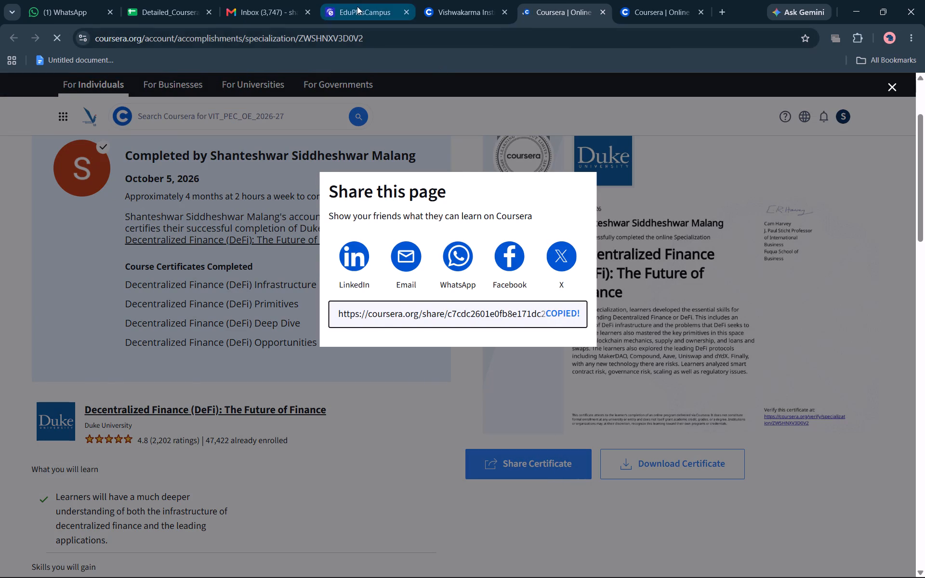
Return to the course selection sheet, undo the last edit inside cell S56 and leave the cell.
click(357, 6)
click(487, 0)
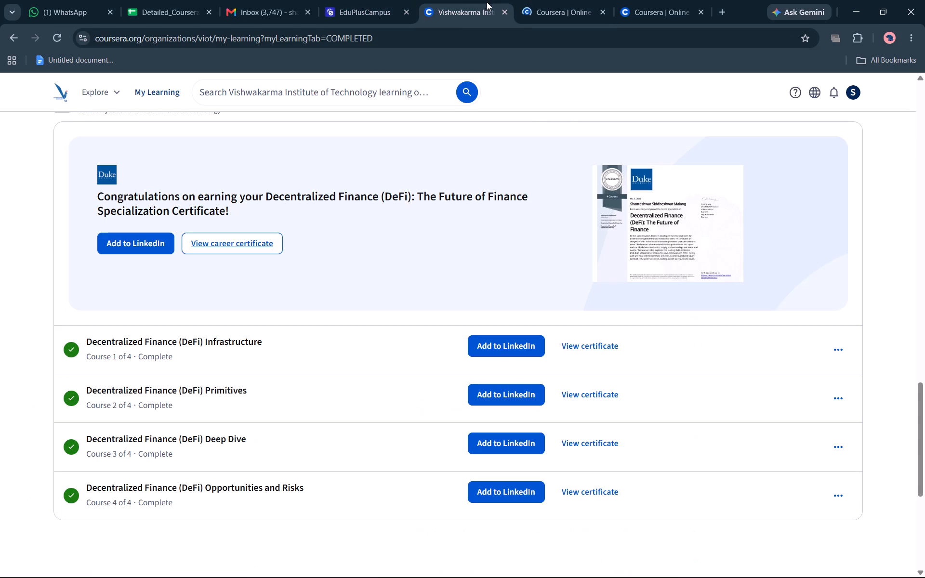
click(165, 8)
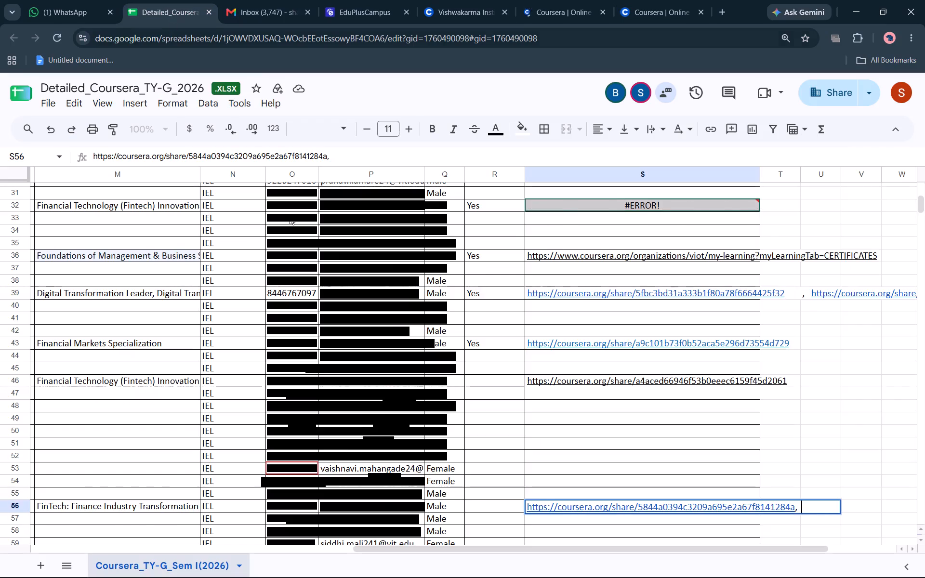
scroll(502, 449, down, 1)
scroll(898, 521, up, 1)
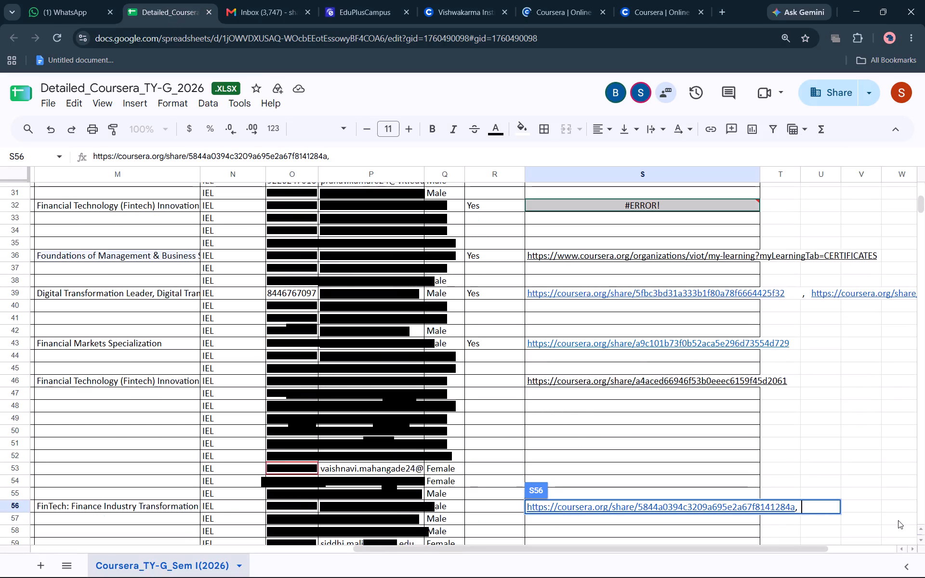
key(ctrl+z)
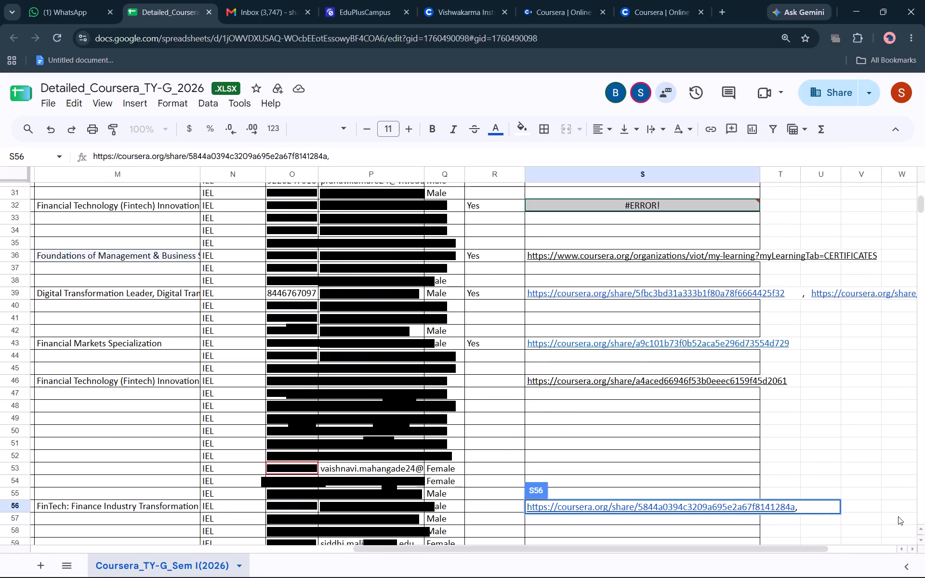
click(924, 462)
click(900, 483)
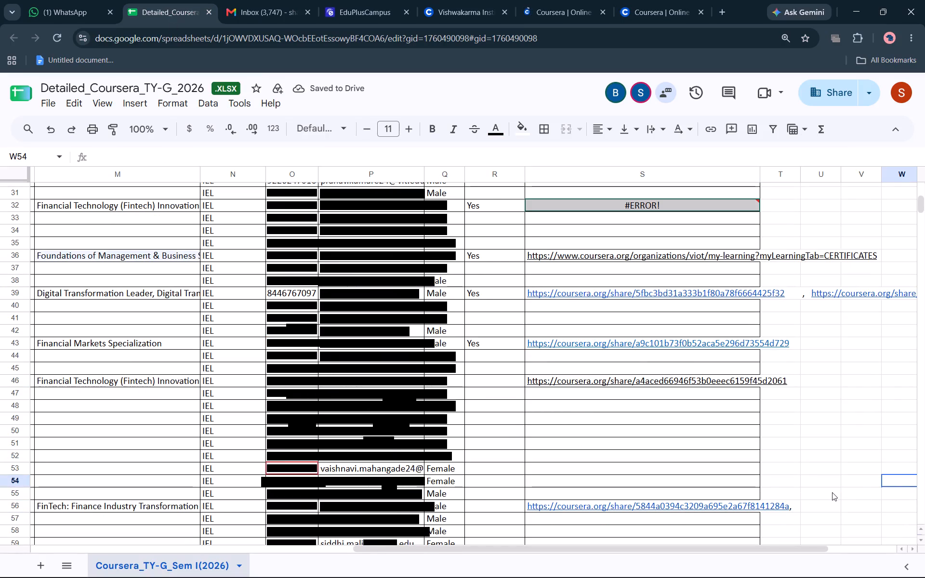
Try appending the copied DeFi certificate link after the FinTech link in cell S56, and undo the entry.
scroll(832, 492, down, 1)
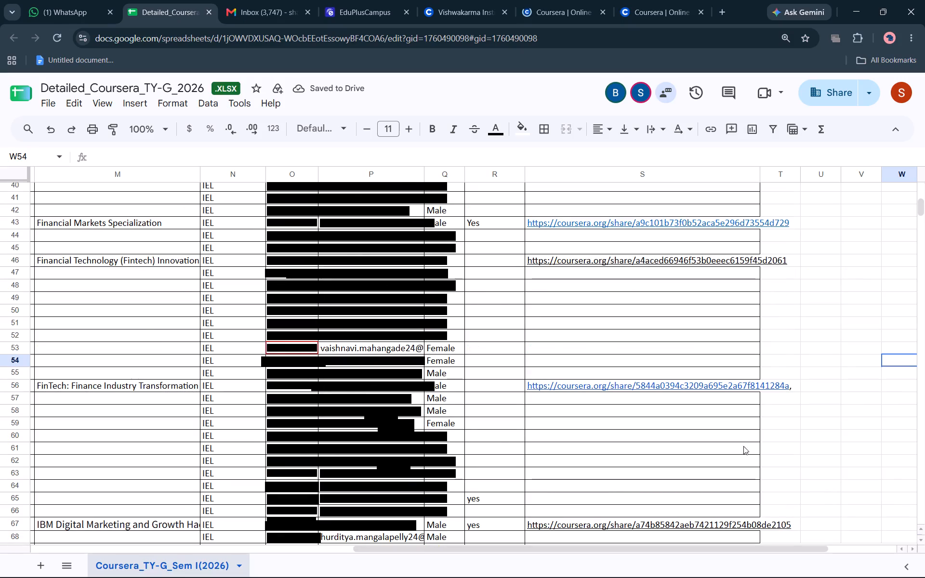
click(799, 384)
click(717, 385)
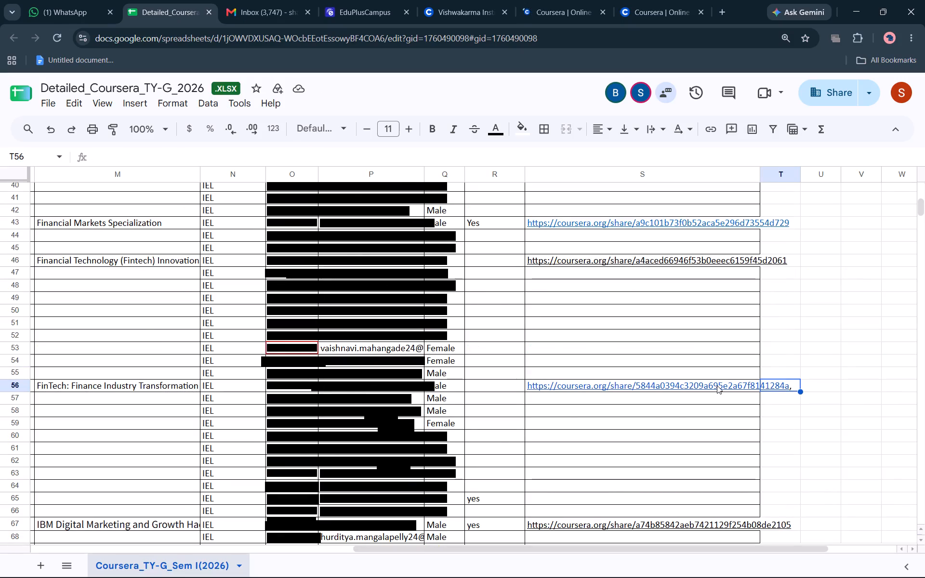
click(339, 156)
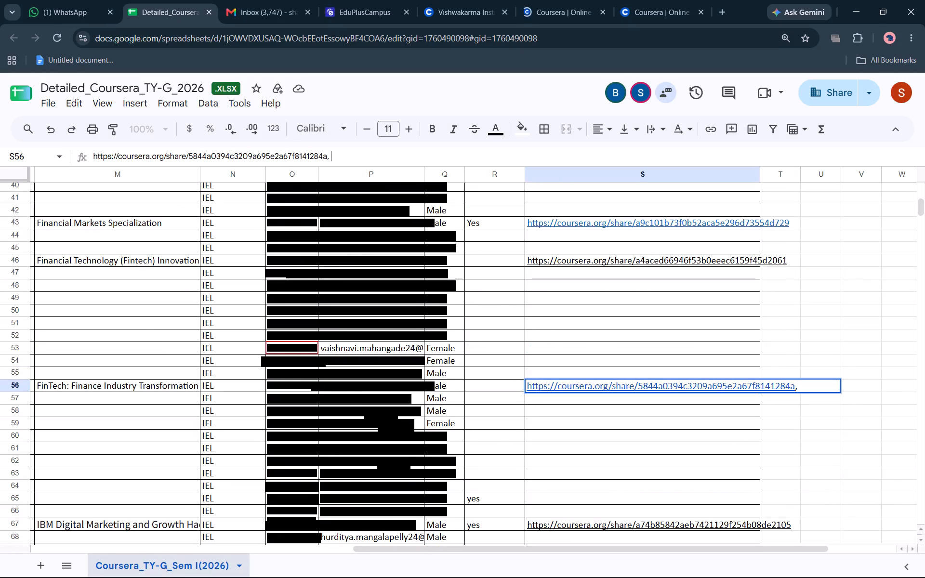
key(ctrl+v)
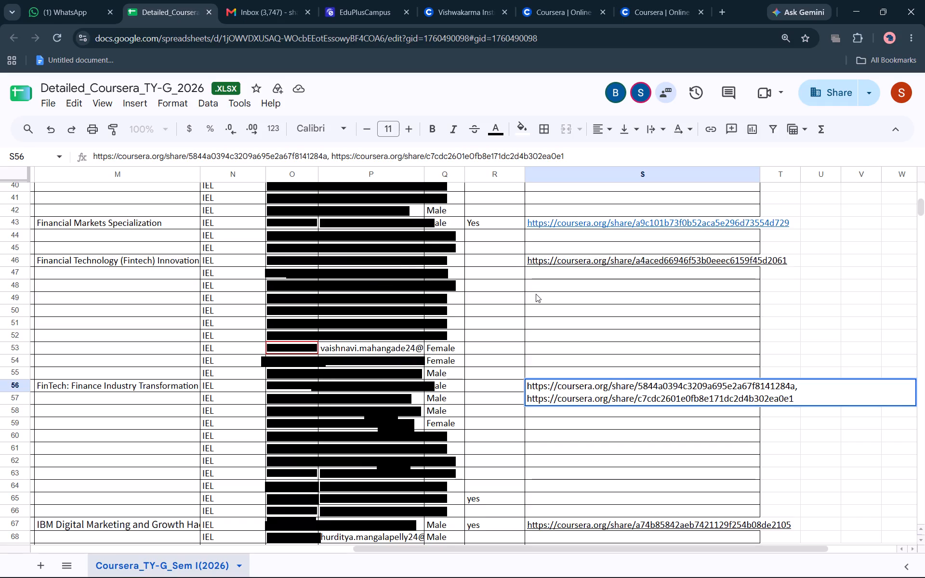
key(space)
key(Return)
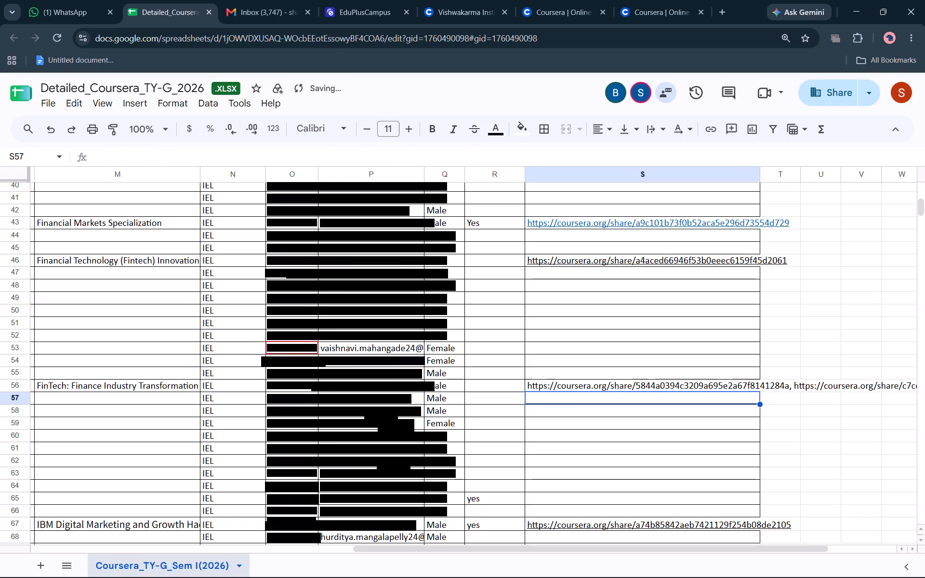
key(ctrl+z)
Append the copied DeFi certificate link after the comma in cell S56.
click(336, 162)
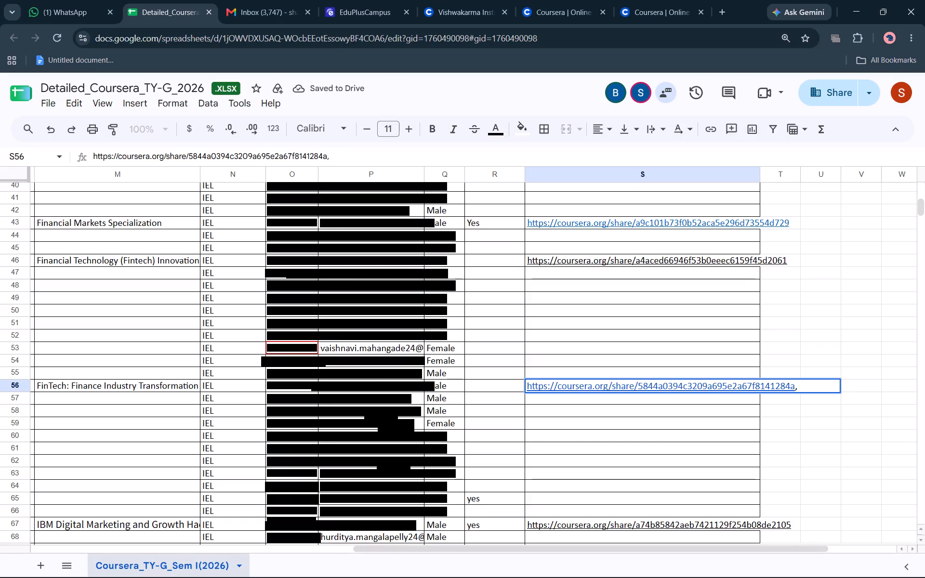
key(ctrl+v)
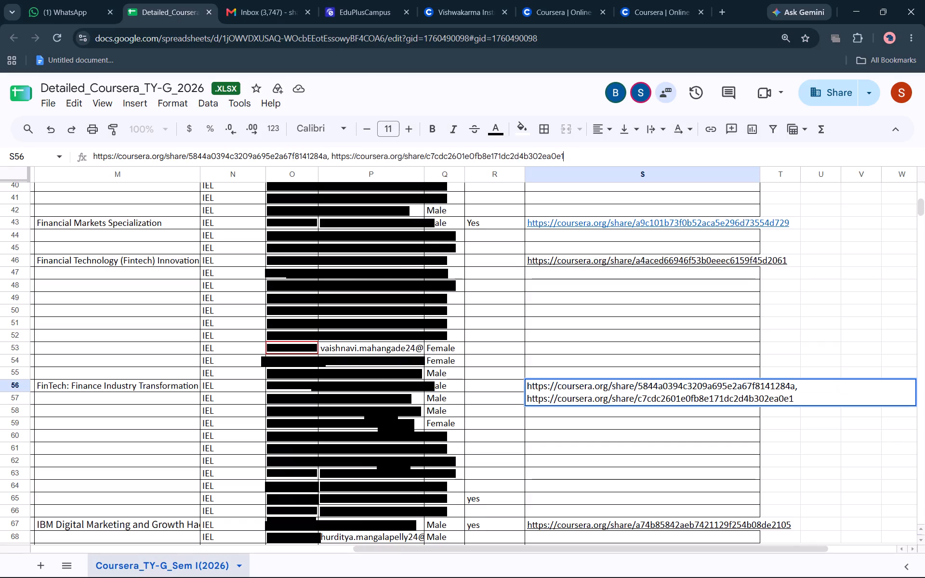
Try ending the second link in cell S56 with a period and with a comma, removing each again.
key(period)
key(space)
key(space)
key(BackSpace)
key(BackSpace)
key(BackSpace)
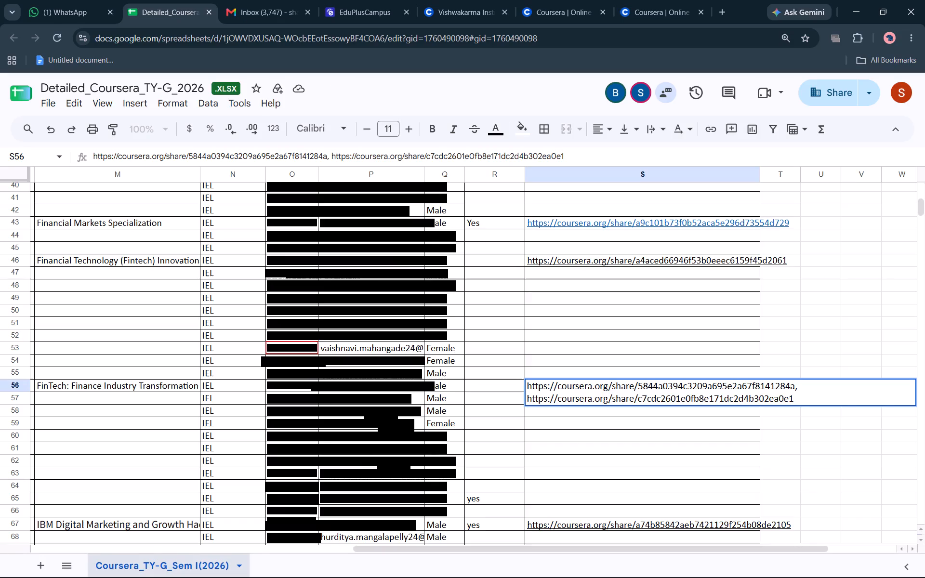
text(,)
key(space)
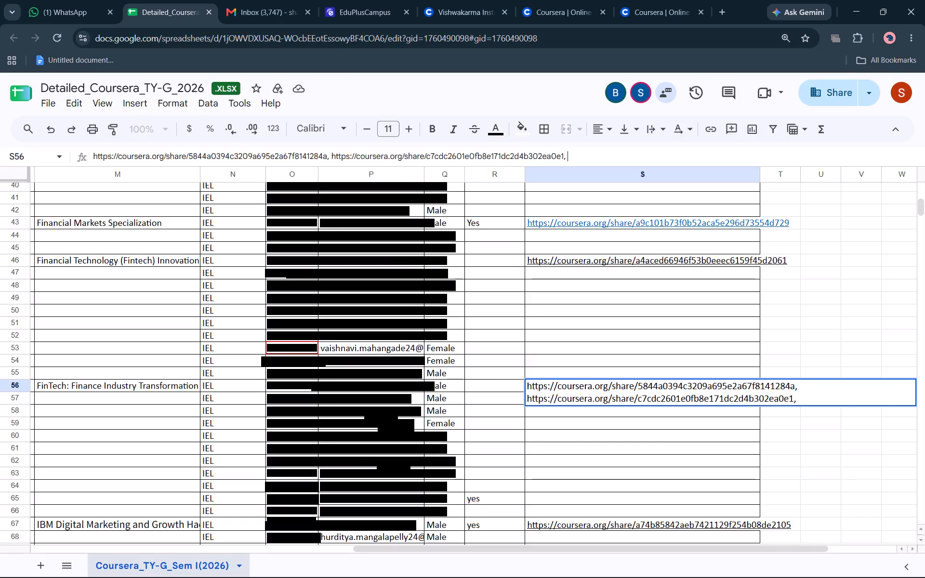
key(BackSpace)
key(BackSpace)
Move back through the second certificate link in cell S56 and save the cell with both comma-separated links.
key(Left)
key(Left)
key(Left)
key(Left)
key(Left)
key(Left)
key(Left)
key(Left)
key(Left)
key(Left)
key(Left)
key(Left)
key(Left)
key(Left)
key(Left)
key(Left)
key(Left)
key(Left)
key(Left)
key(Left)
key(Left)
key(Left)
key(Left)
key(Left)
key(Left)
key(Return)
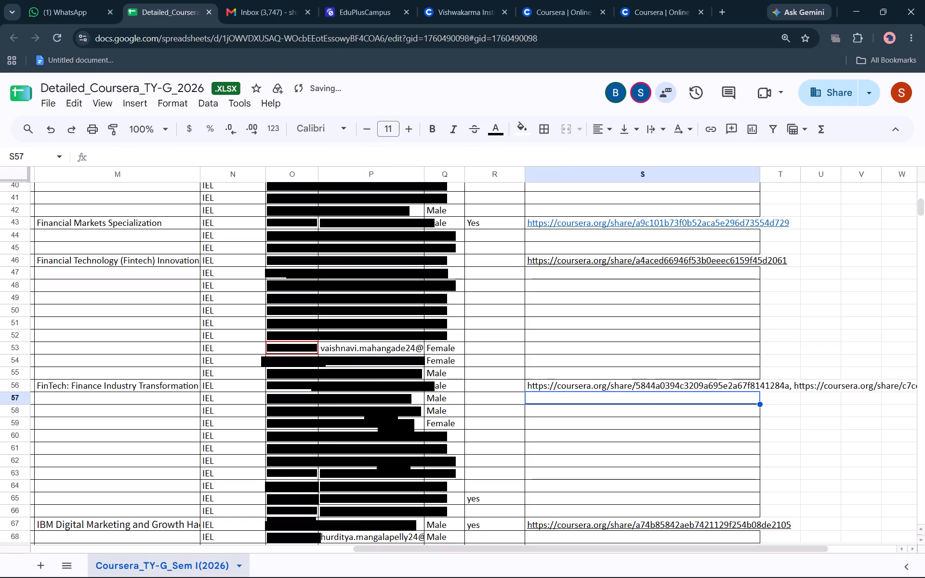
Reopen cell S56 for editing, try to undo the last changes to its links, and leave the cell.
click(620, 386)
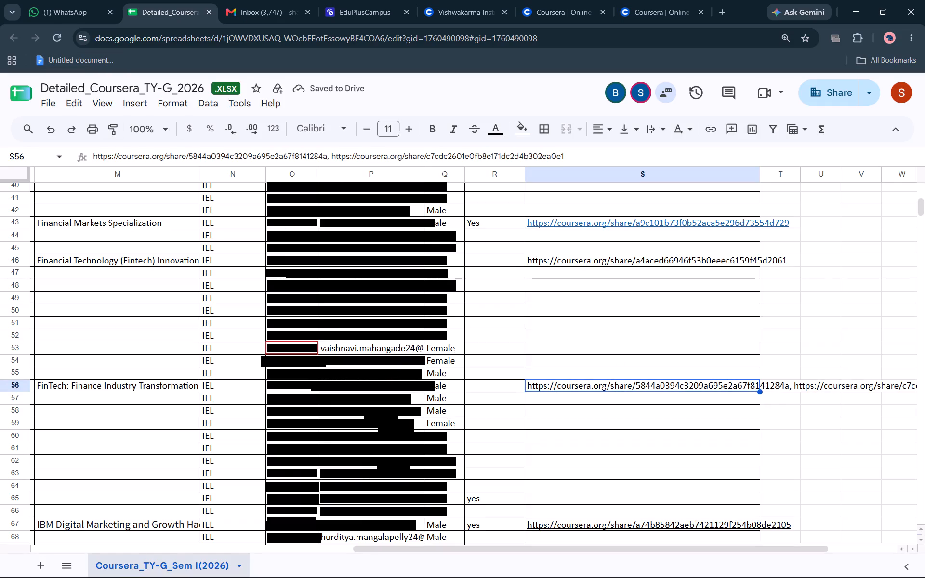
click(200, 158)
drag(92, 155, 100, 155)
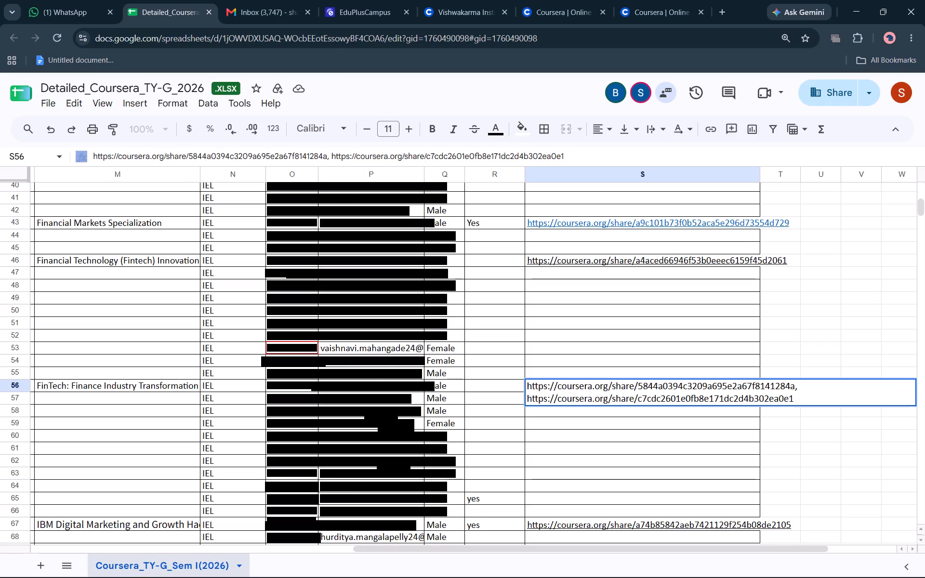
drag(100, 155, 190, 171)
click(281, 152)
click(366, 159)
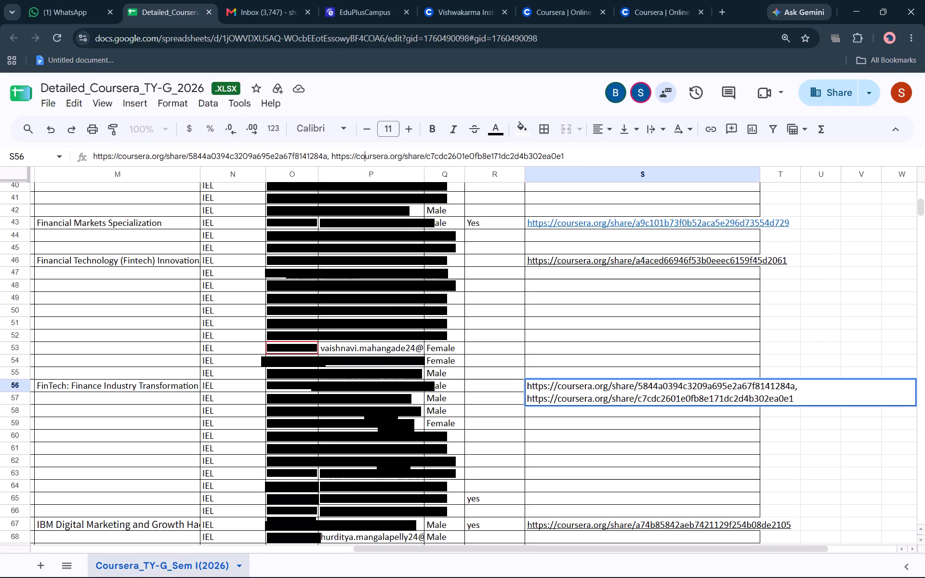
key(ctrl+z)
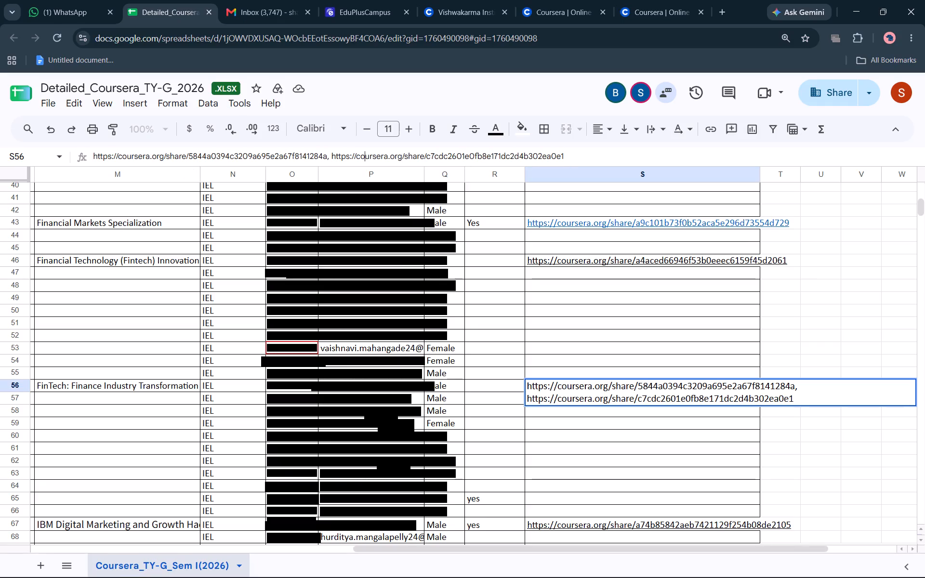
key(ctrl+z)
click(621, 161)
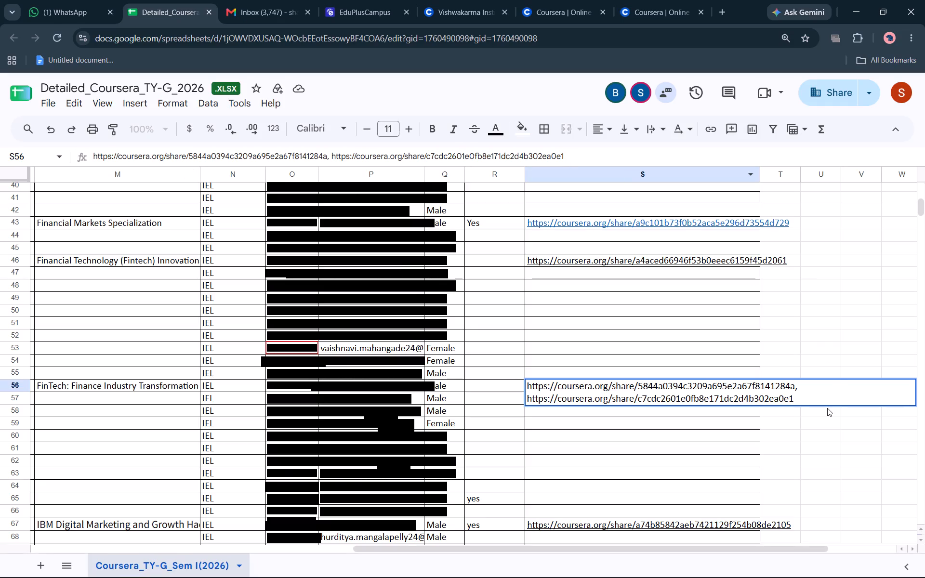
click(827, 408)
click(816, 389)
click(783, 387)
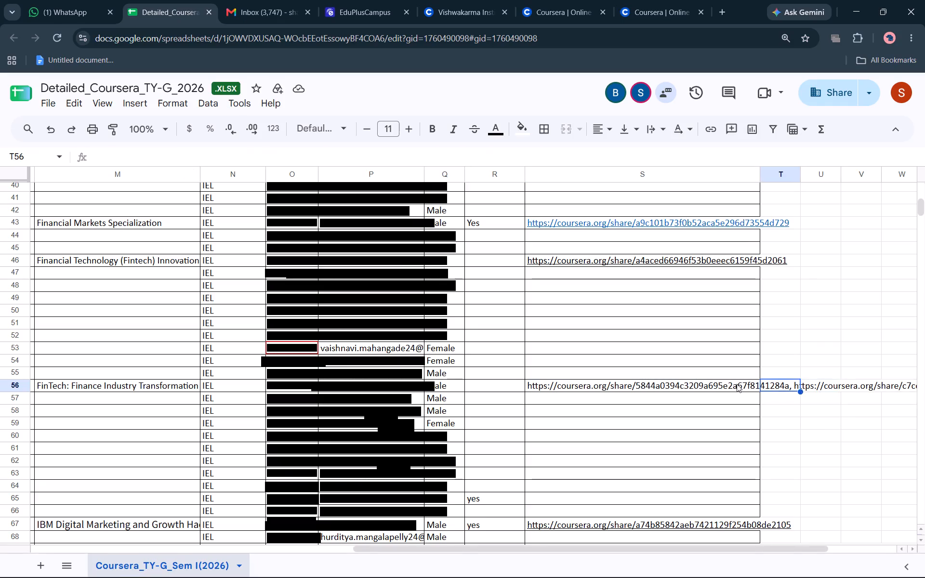
Delete the second certificate link from cell S56, keeping the FinTech link.
click(737, 384)
double_click(737, 384)
key(ctrl+z)
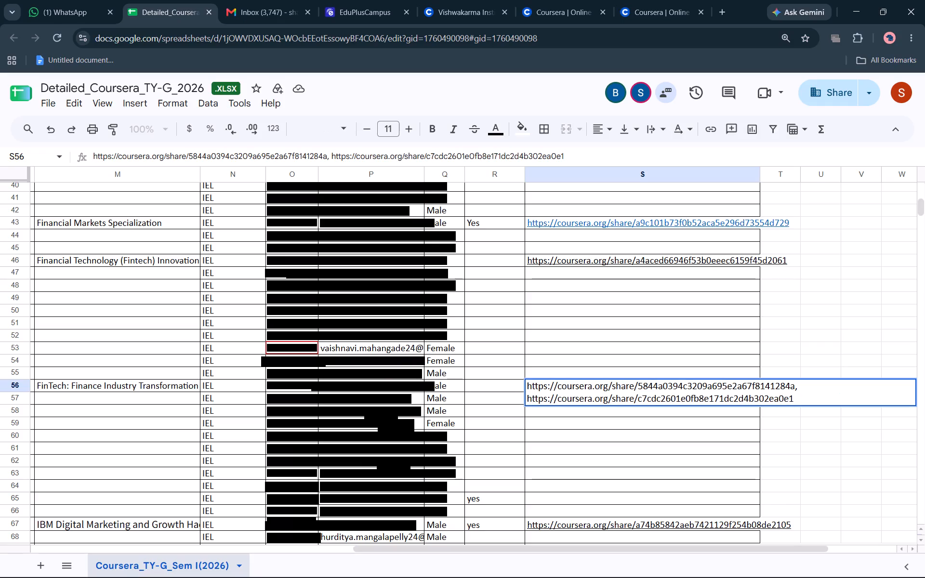
drag(803, 396, 705, 388)
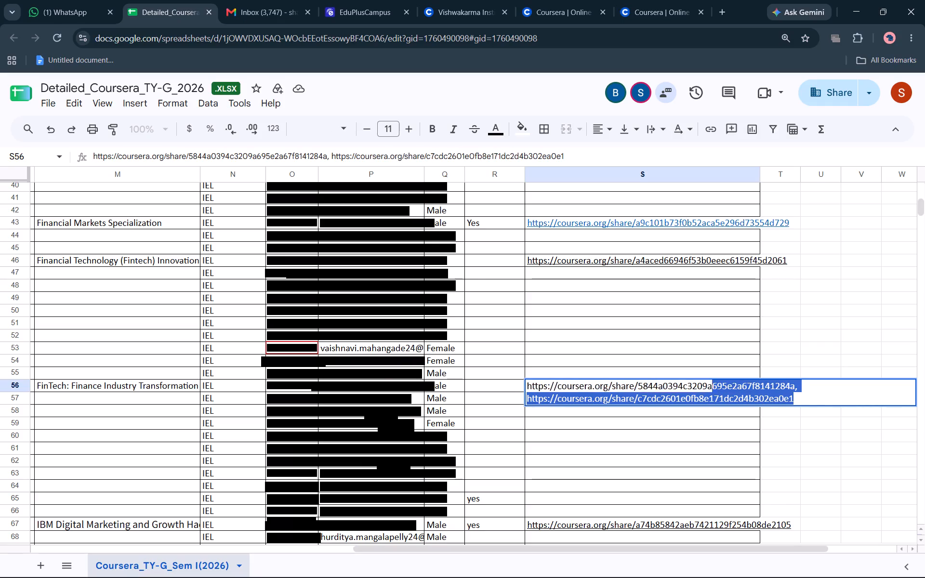
drag(705, 388, 522, 400)
key(BackSpace)
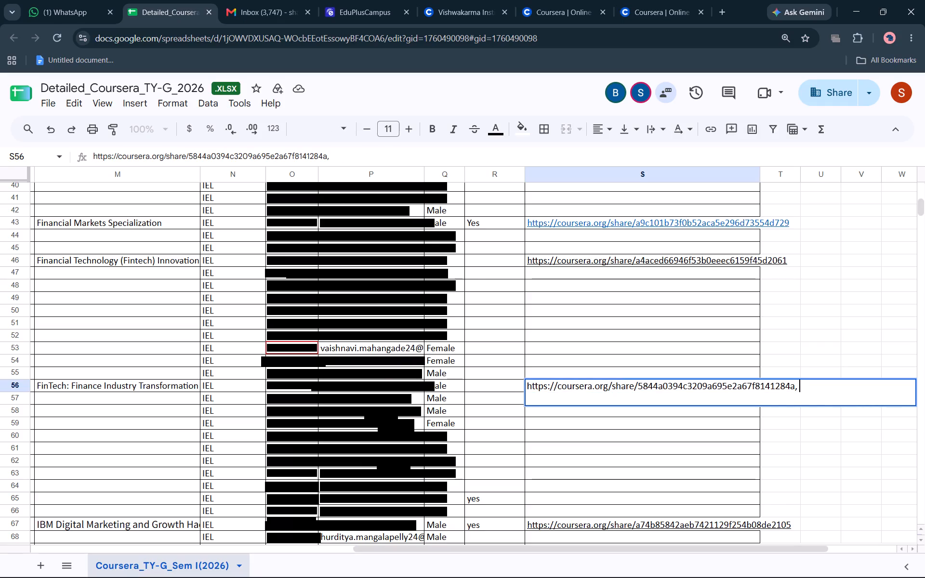
Re-enter the comma and space after the FinTech link in cell S56 and save the cell.
key(BackSpace)
key(BackSpace)
text(,)
key(space)
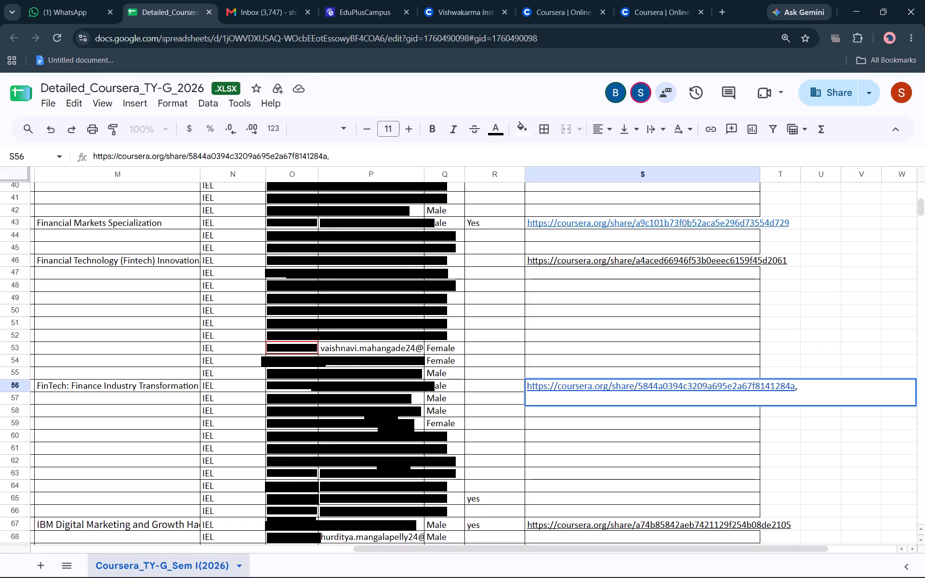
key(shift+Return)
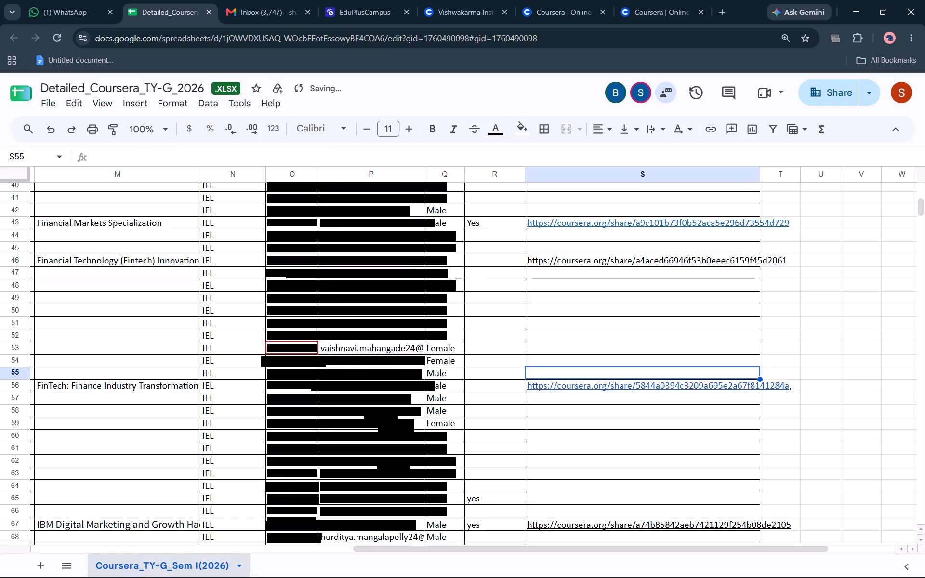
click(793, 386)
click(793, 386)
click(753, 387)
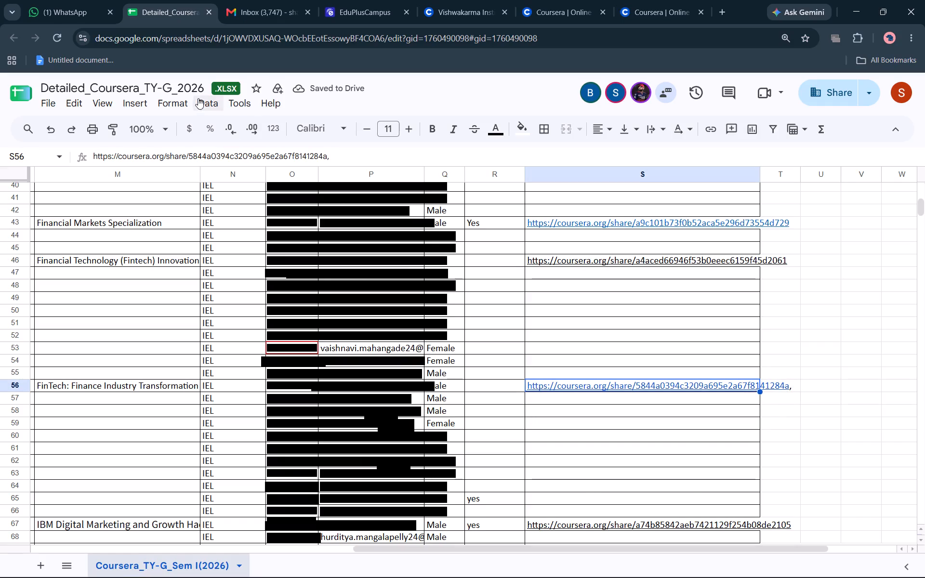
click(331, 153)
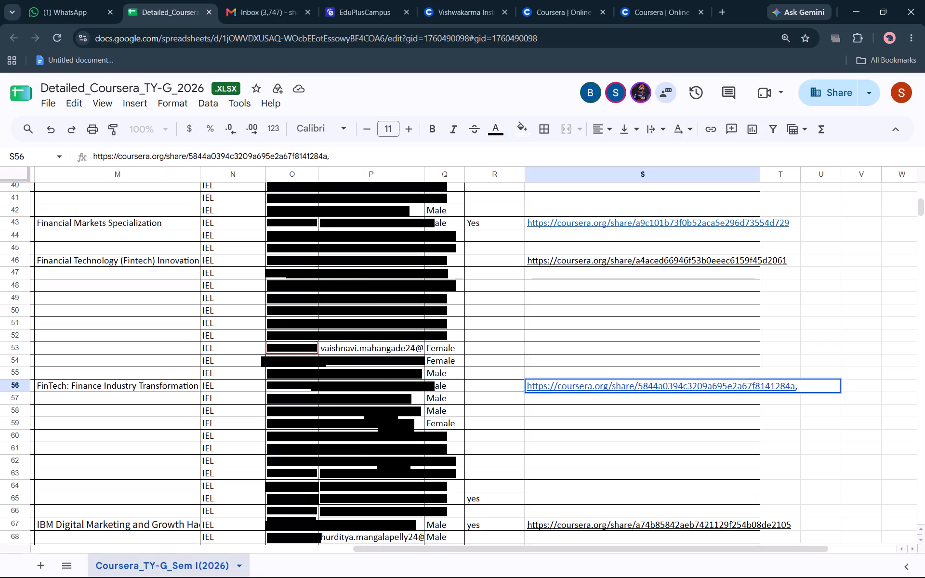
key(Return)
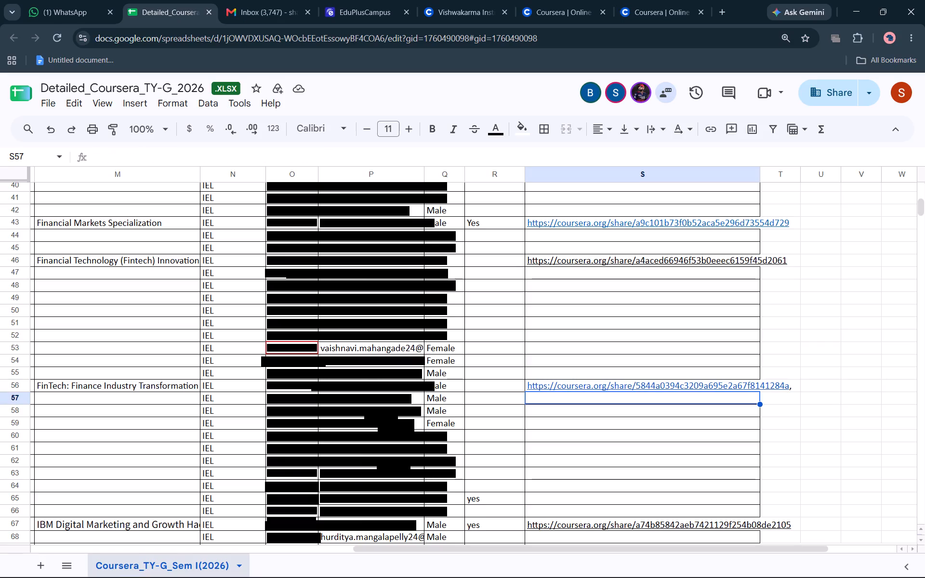
click(582, 388)
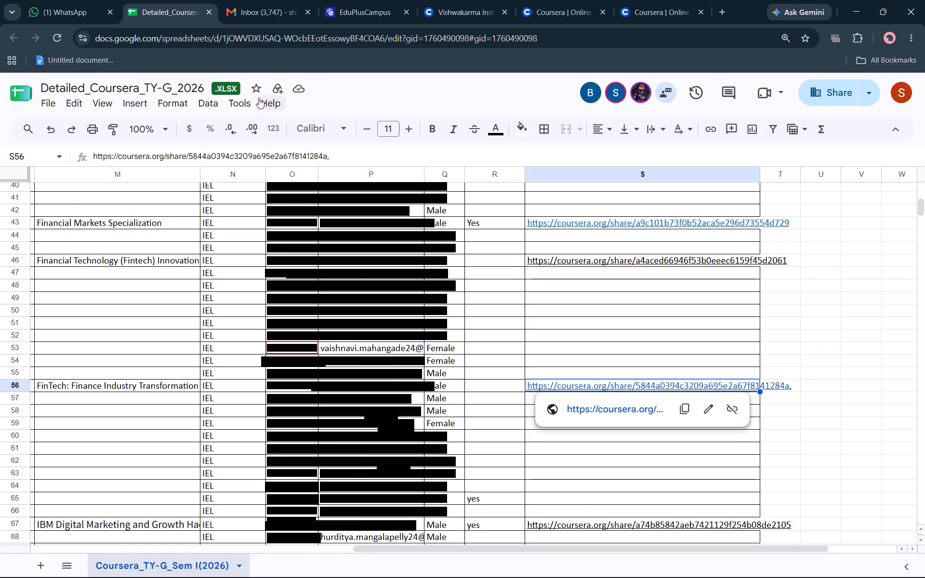
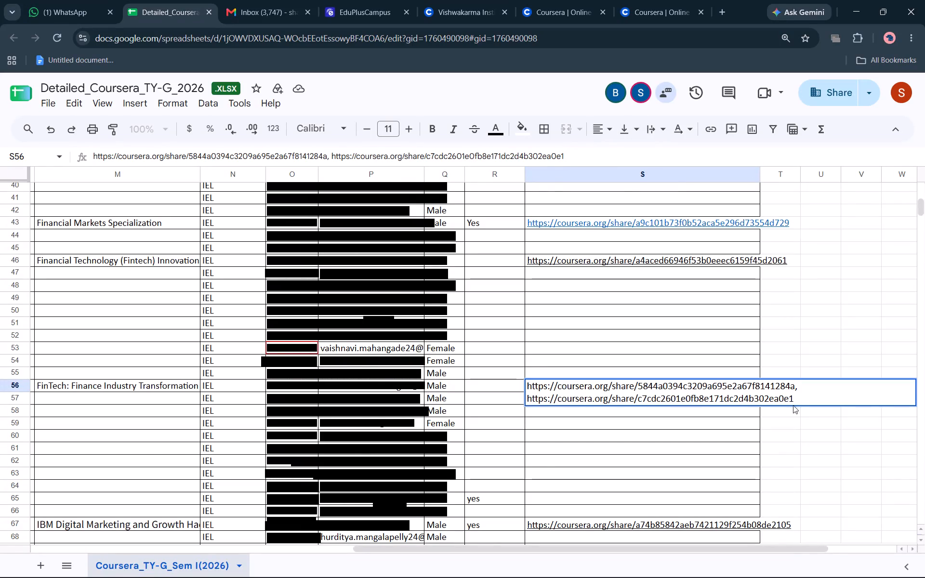
Save cell S56 with both comma-separated Coursera certificate links and leave the cell.
click(858, 324)
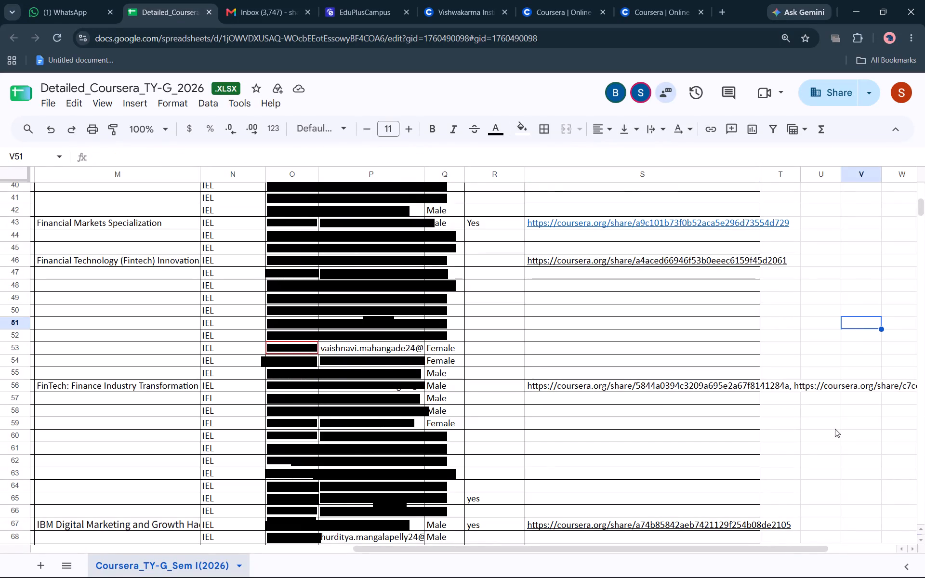
click(842, 443)
Examine how other students' rows near the top of the sheet present multiple certificate links in column S.
scroll(842, 443, up, 4)
scroll(842, 443, down, 4)
scroll(842, 442, up, 5)
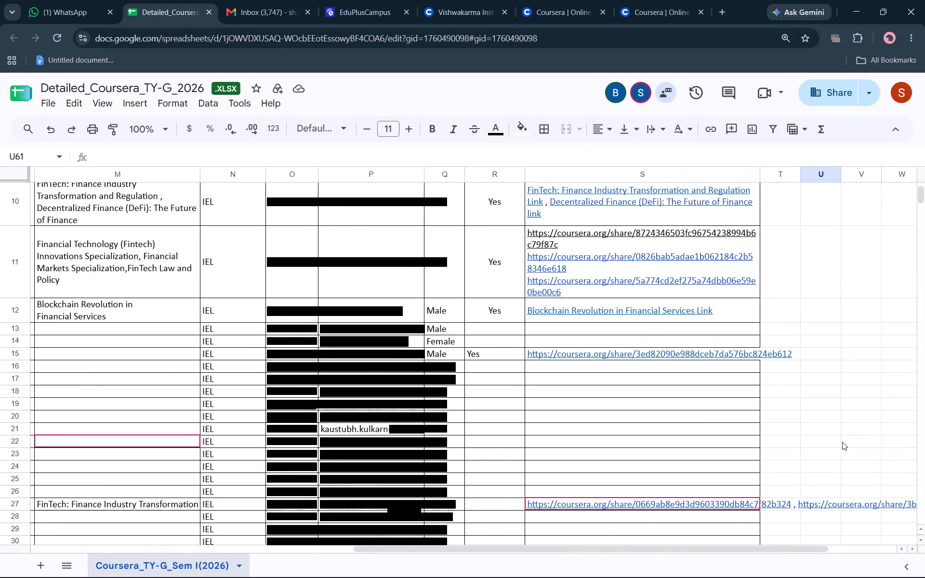
scroll(842, 442, up, 2)
scroll(842, 442, down, 1)
scroll(842, 442, up, 2)
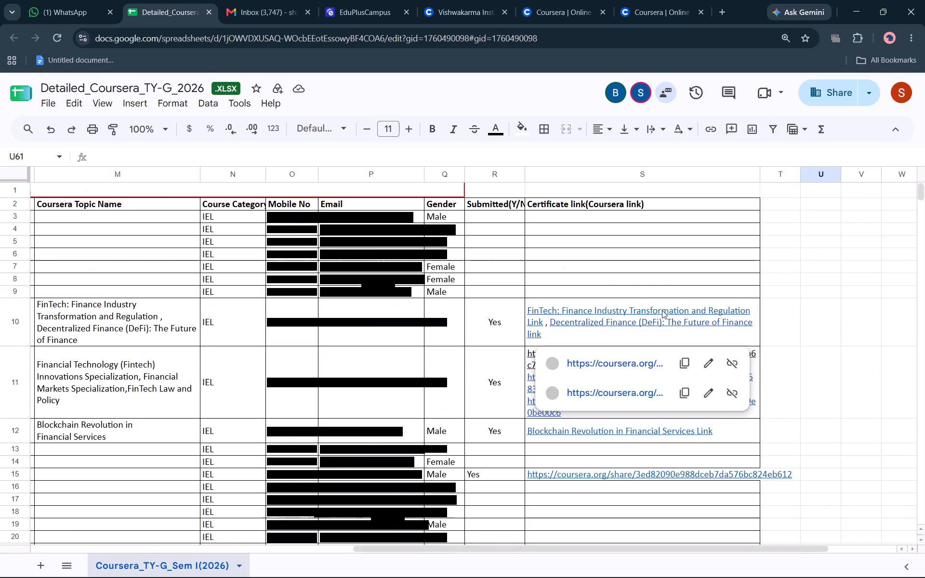
Check the FinTech certificate link in cell S10, then review how other rows enter their certificate links in column S.
click(642, 364)
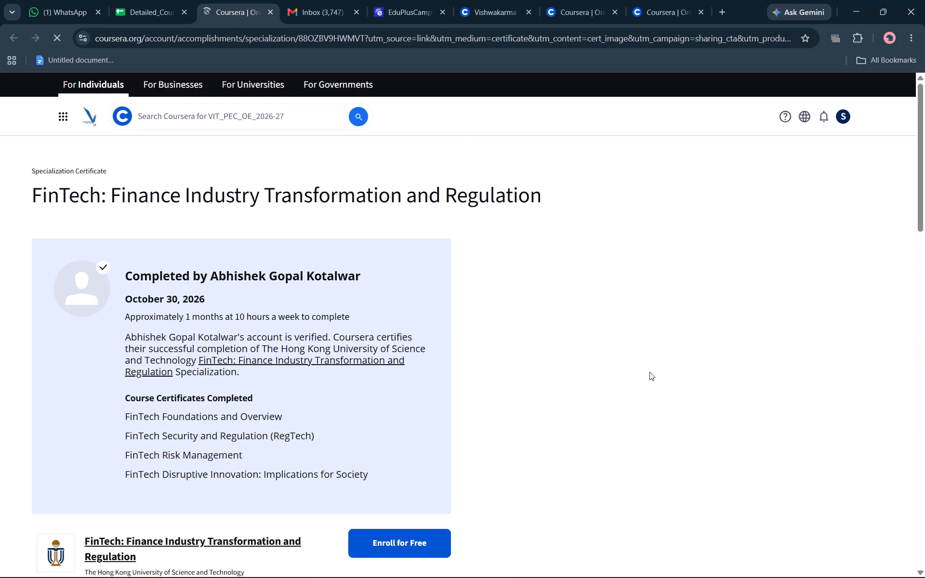
click(270, 11)
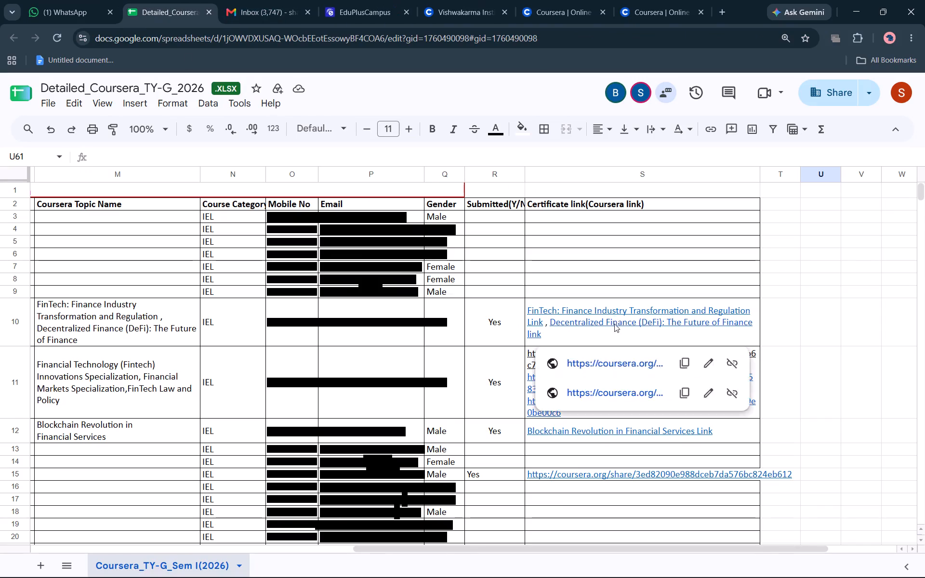
scroll(615, 334, down, 4)
scroll(610, 428, down, 3)
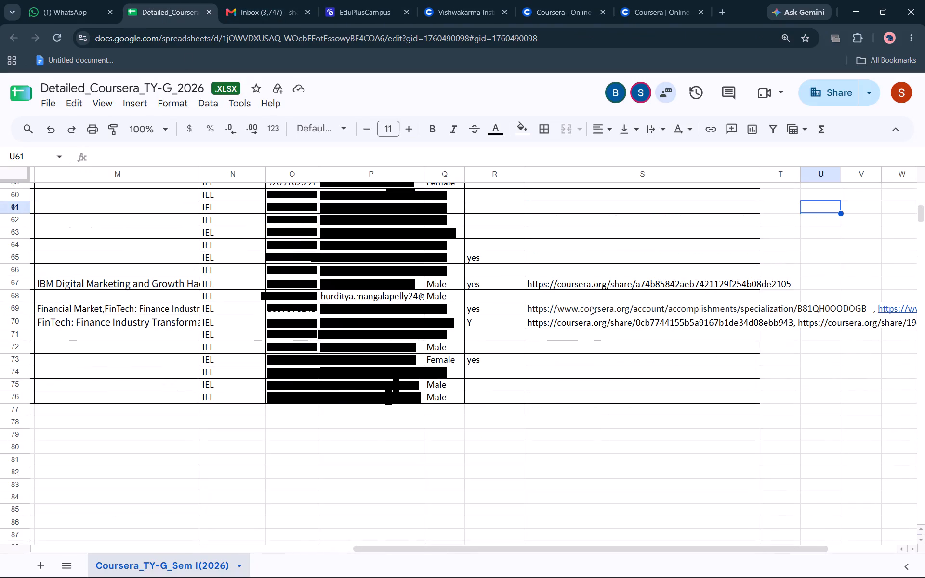
scroll(599, 287, up, 4)
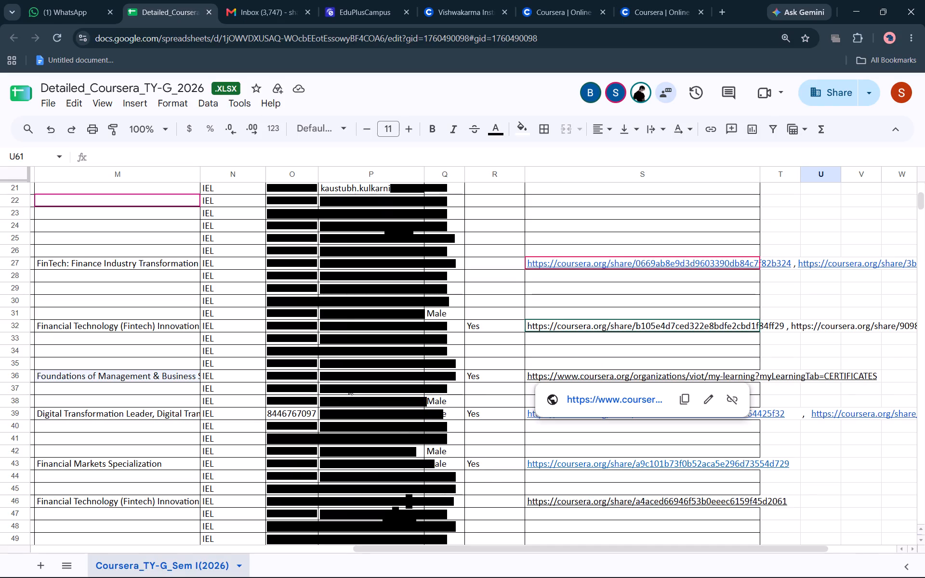
scroll(472, 486, down, 4)
scroll(473, 481, up, 3)
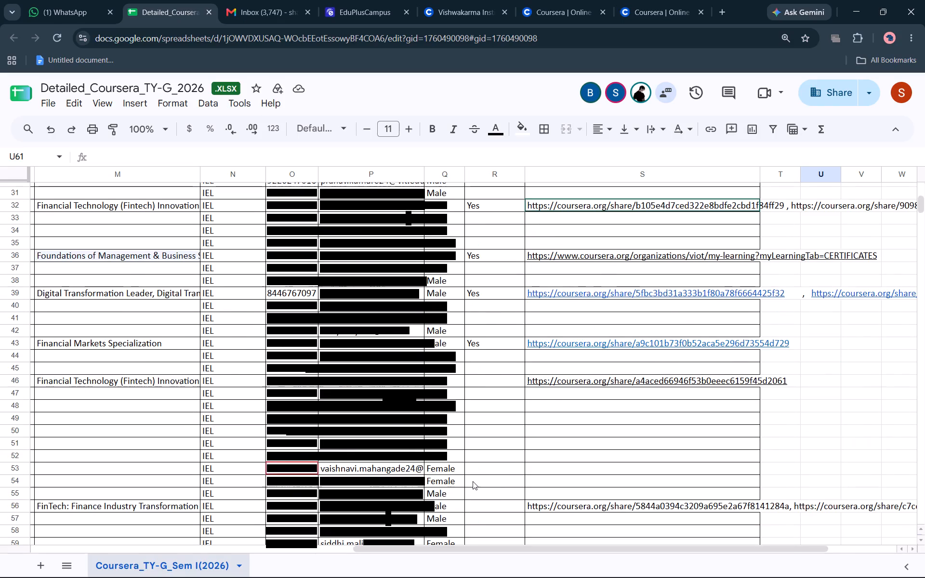
scroll(468, 463, down, 1)
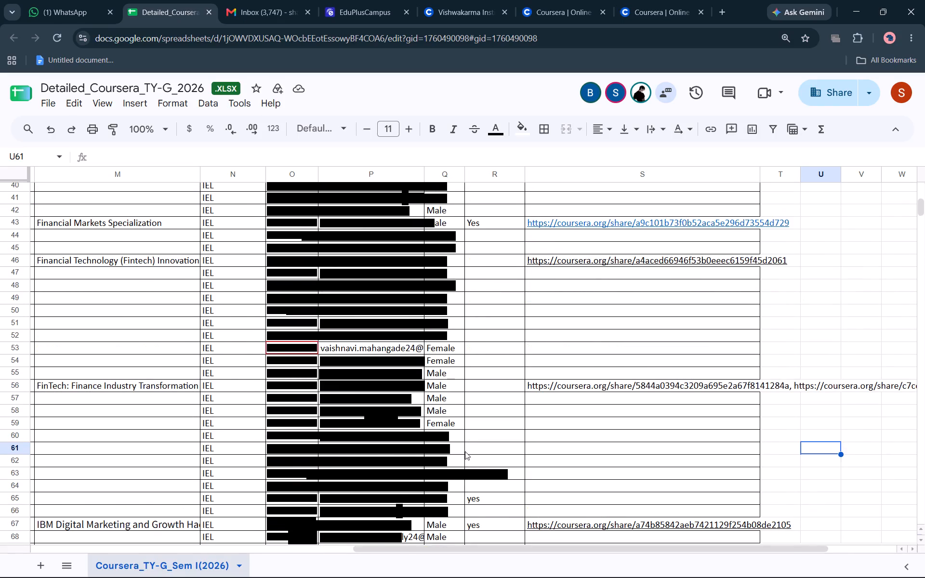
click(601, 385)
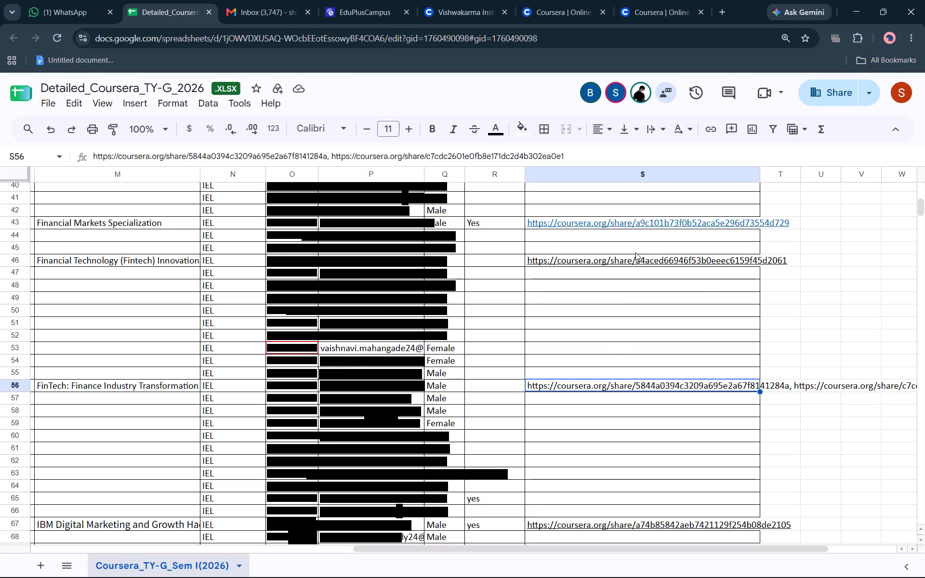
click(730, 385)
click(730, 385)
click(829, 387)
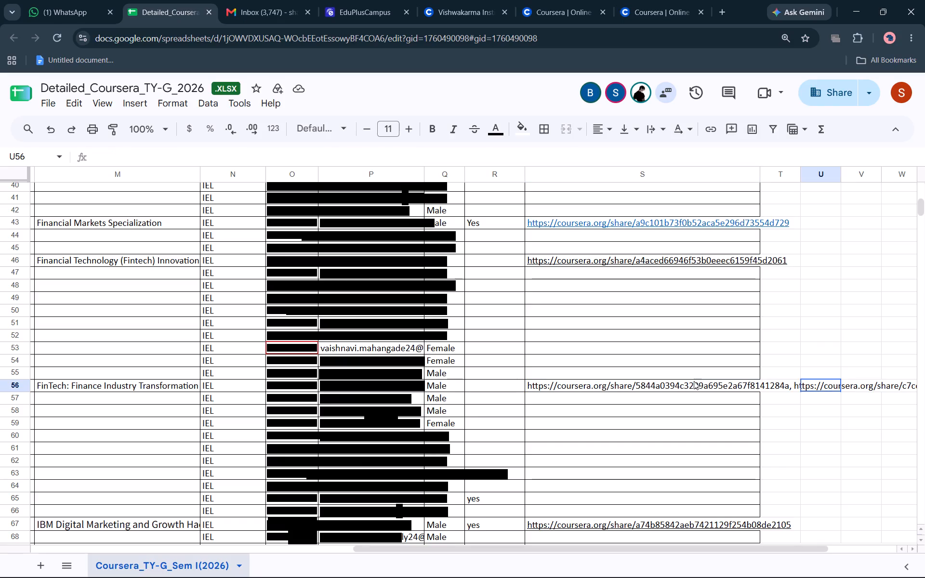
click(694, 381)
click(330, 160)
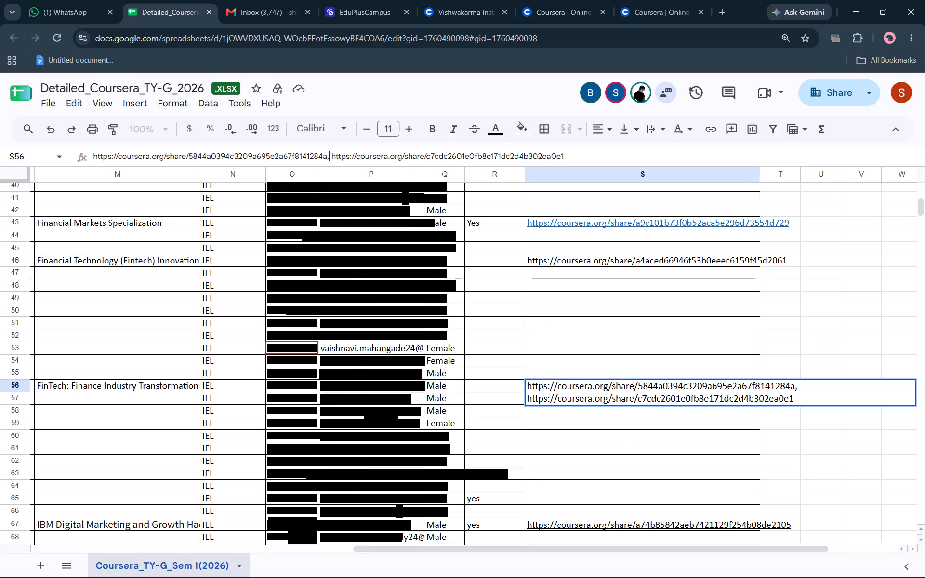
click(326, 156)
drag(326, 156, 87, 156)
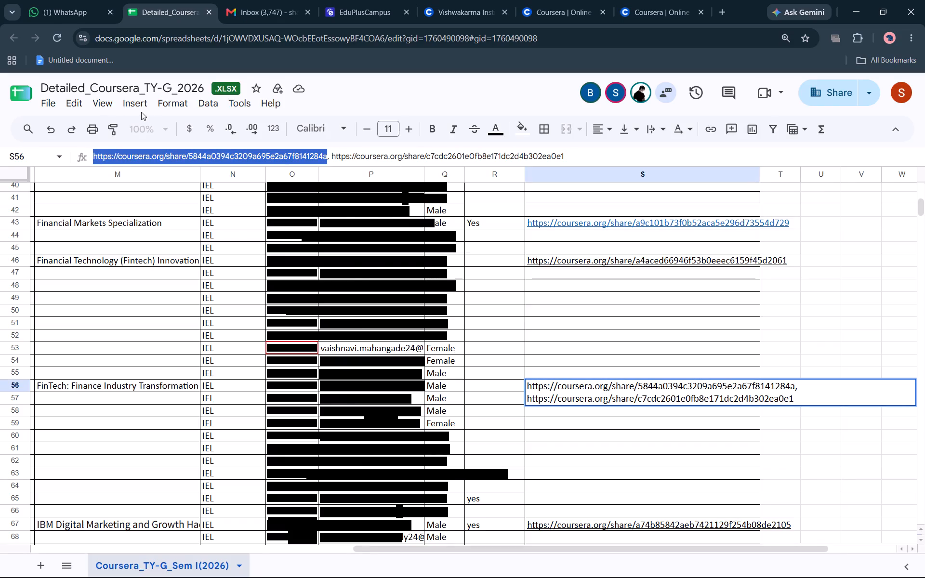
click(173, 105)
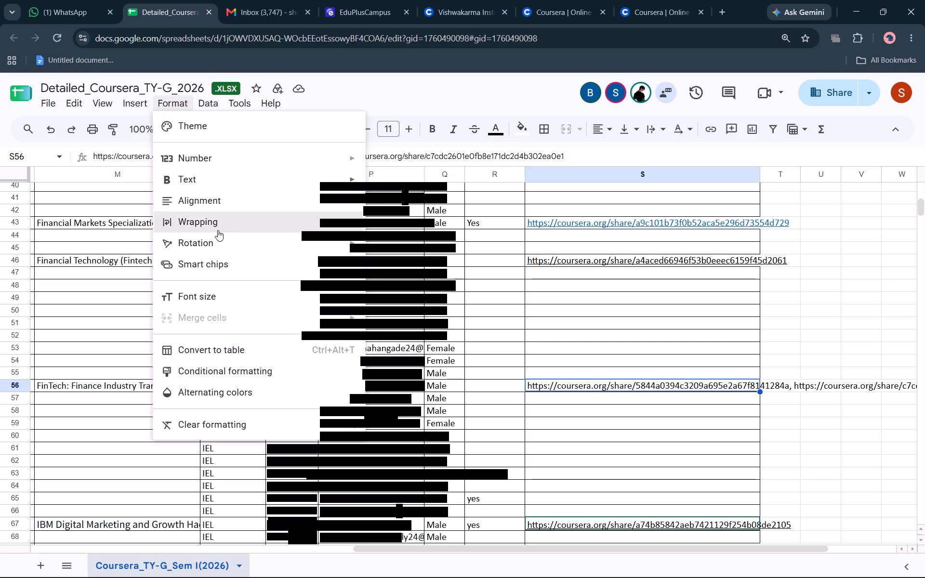
Delete the second certificate URL from cell S56, keeping the first share link and its comma.
click(659, 158)
drag(626, 155, 330, 159)
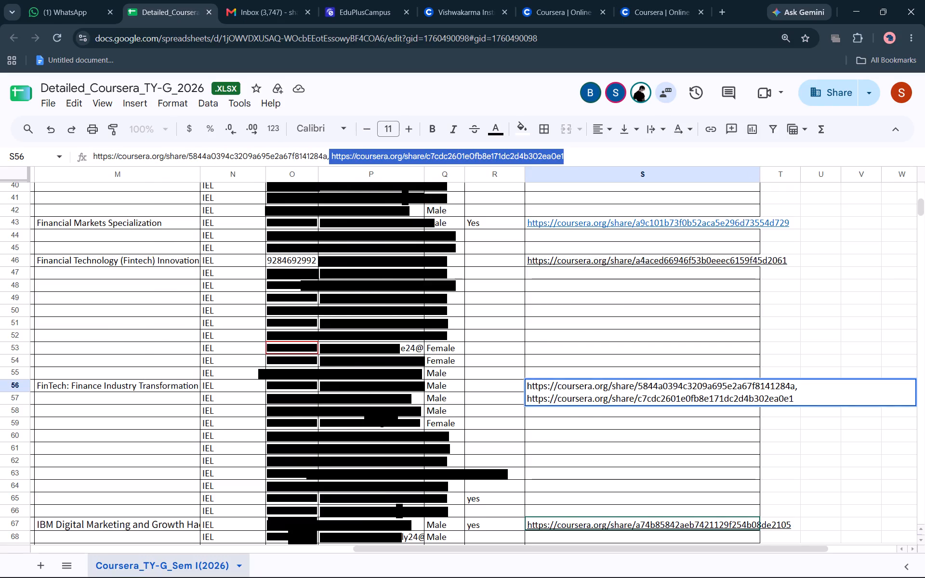
key(BackSpace)
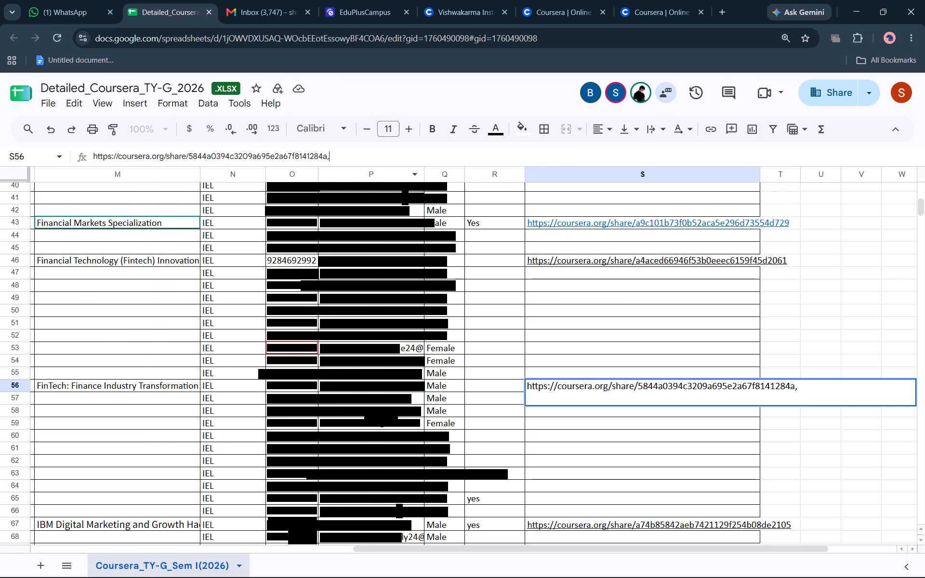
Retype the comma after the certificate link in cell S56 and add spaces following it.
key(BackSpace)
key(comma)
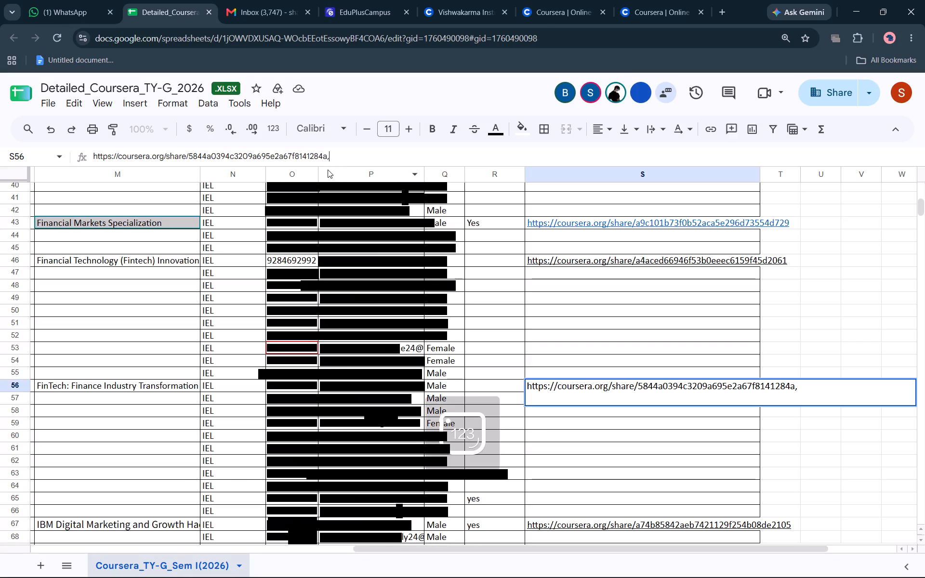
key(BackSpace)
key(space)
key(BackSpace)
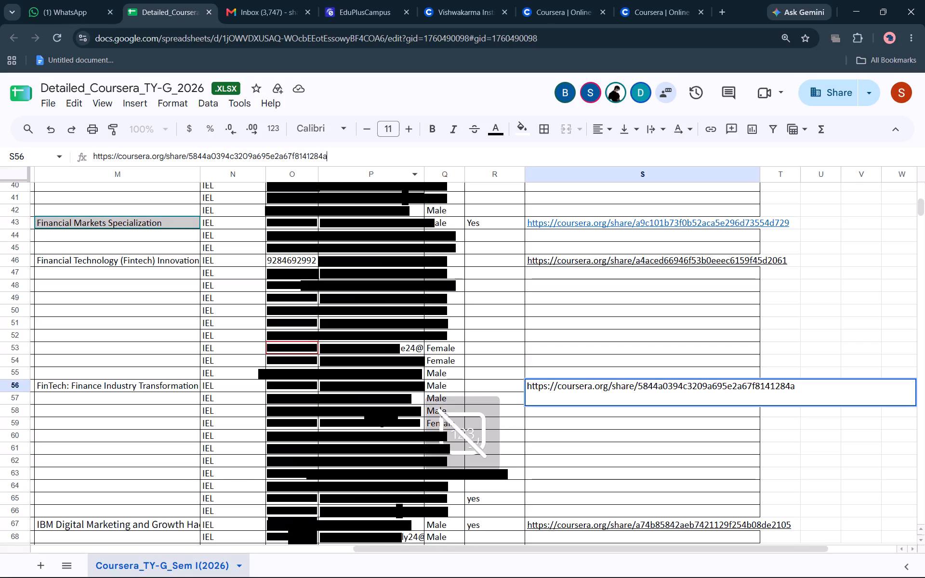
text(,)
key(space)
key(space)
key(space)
Clear the entire certificate link and its separator from cell S56, leaving the cell empty.
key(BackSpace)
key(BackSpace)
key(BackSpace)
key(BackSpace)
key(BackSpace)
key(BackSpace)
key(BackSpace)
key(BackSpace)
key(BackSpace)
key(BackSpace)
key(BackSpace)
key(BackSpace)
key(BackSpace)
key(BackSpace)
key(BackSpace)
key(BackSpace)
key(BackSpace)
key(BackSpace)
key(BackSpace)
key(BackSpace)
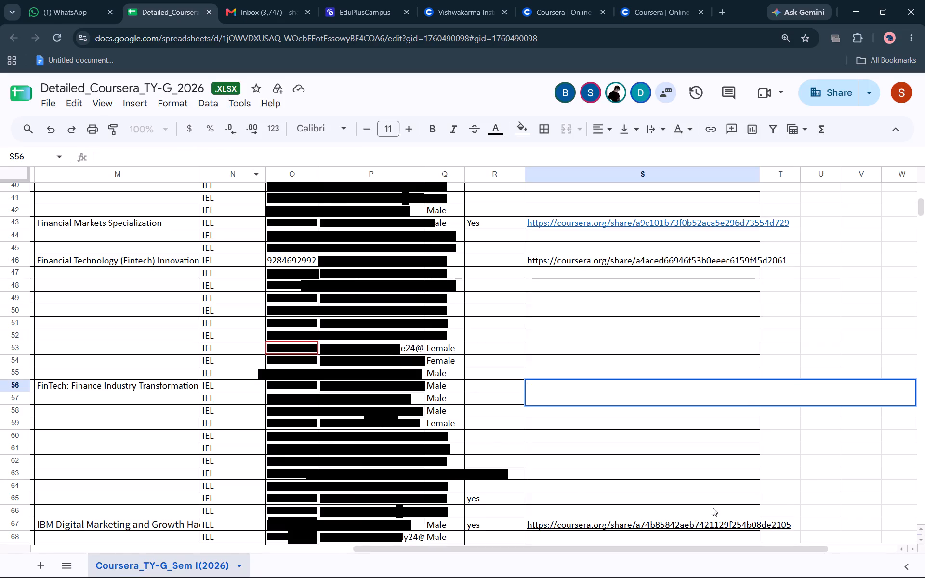
click(848, 477)
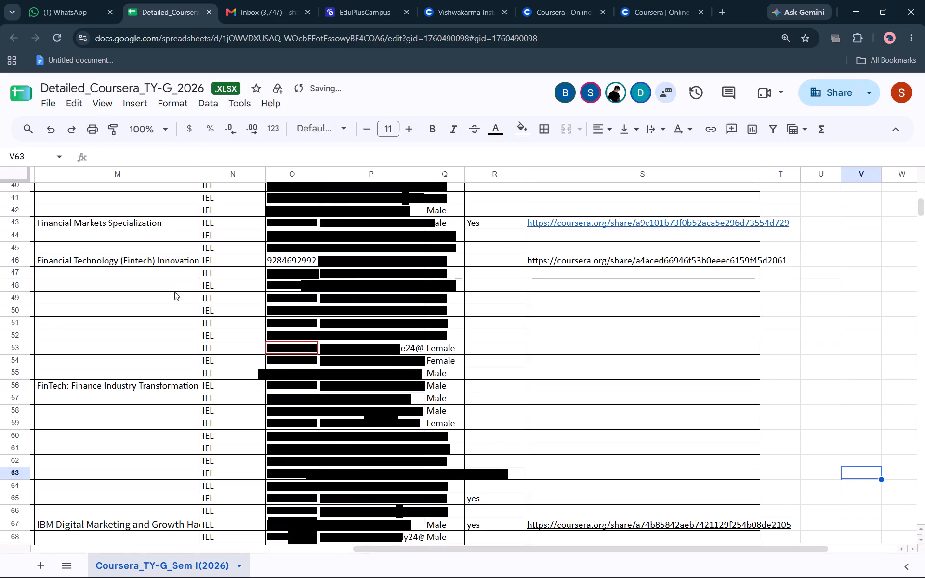
Examine the student's row 56 across its earlier columns, including the course and specialization entries.
click(403, 386)
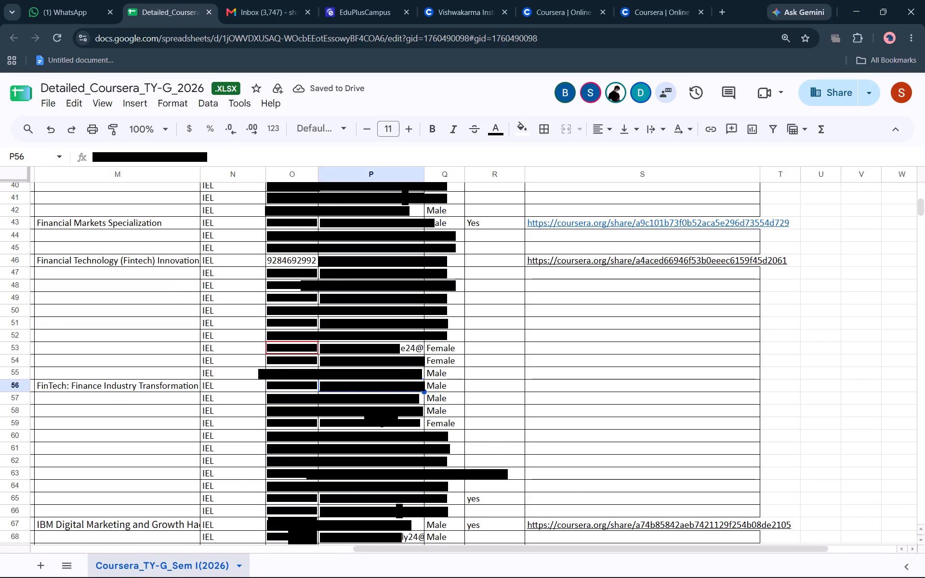
drag(420, 547, 217, 502)
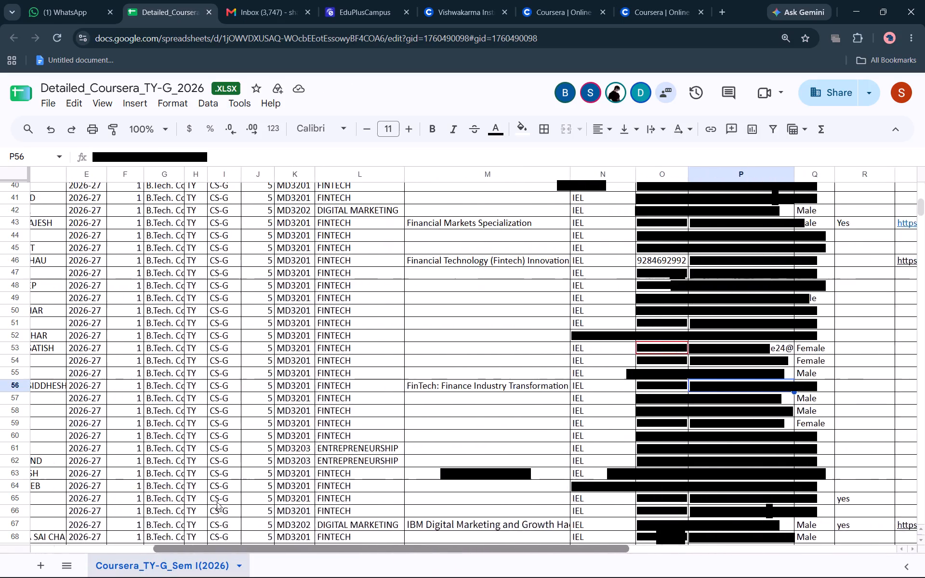
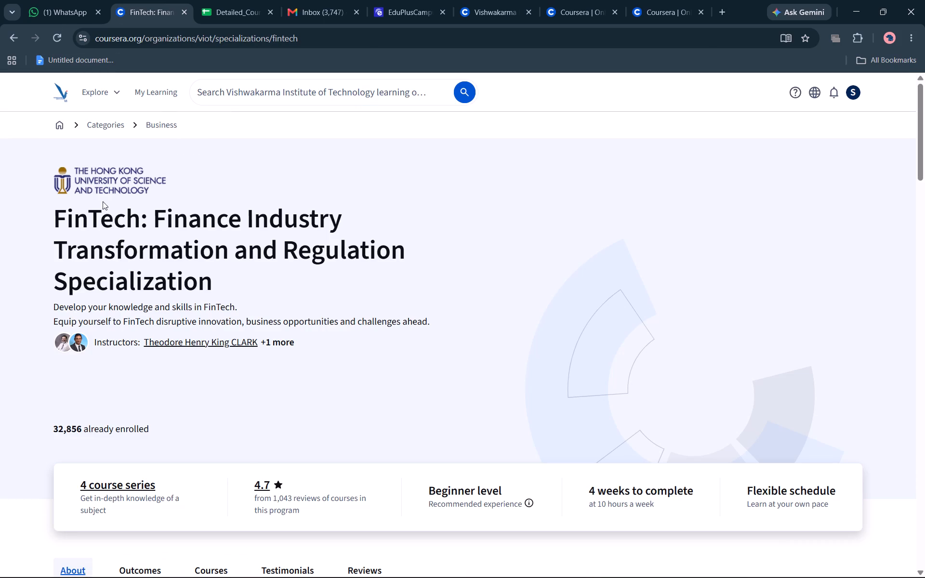
Return to the FinTech: Finance Industry Transformation and Regulation specialization certificate and bring up its share link.
click(12, 38)
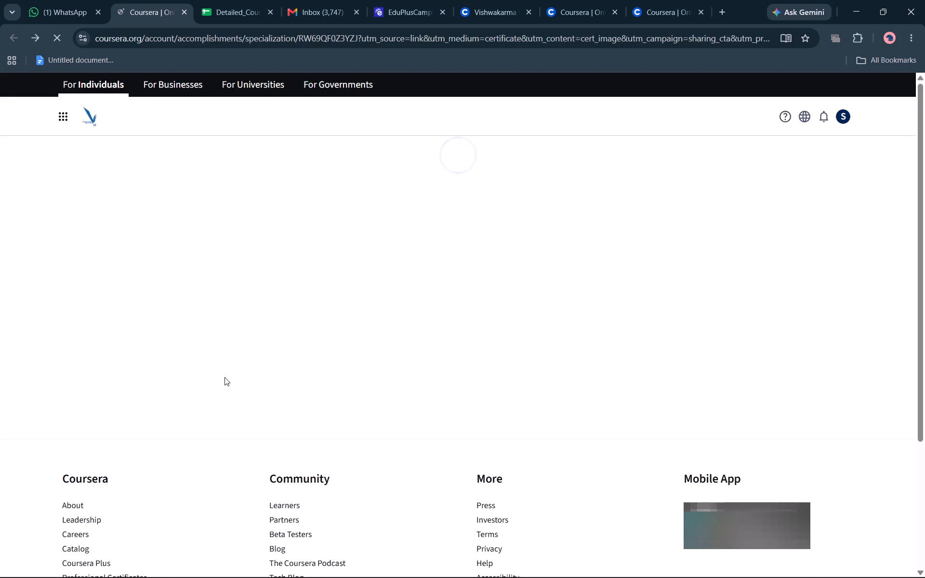
scroll(640, 391, down, 2)
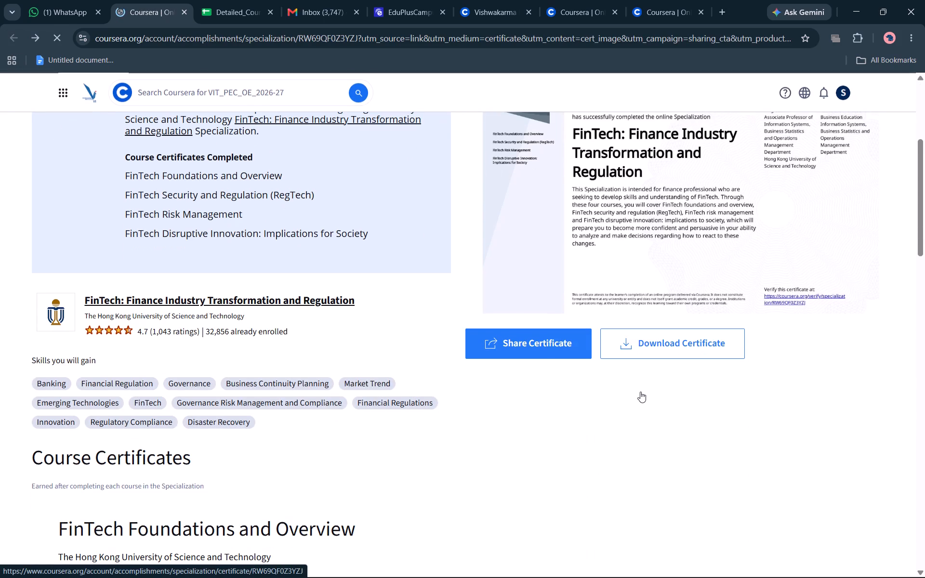
scroll(621, 389, up, 4)
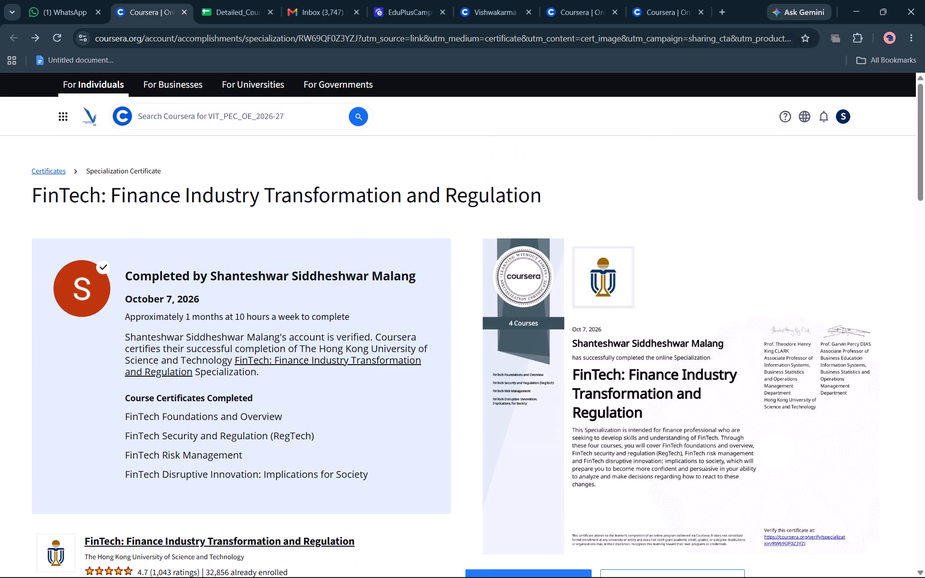
scroll(470, 164, down, 4)
scroll(485, 188, up, 2)
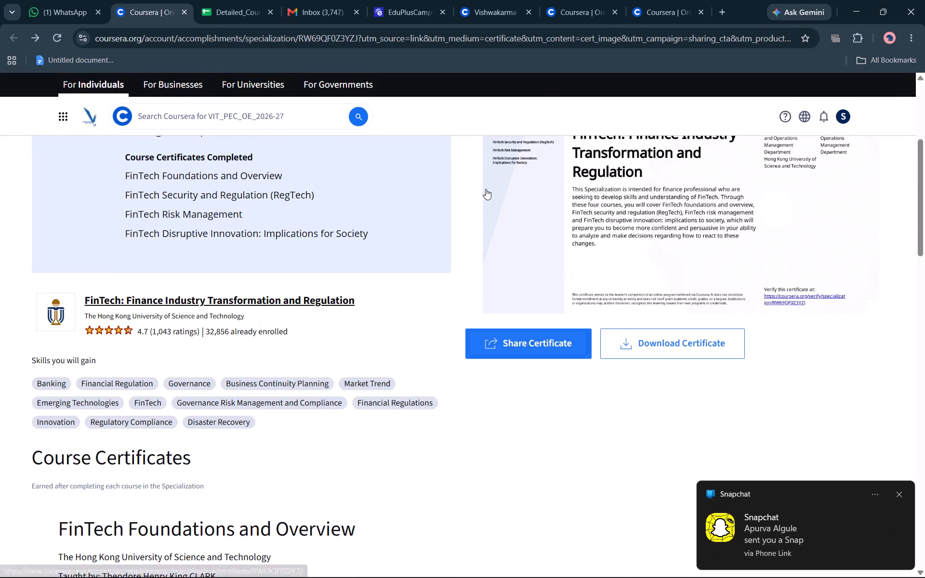
click(496, 343)
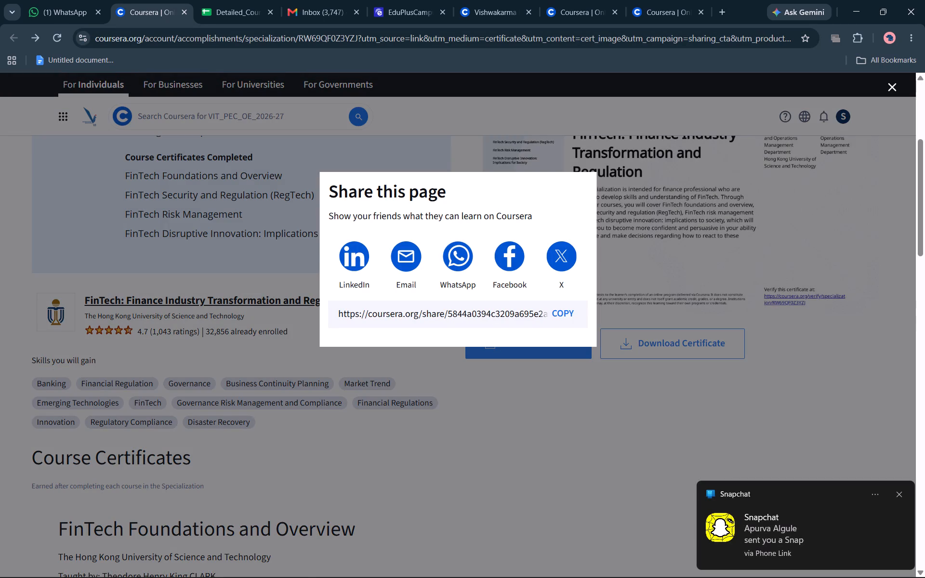
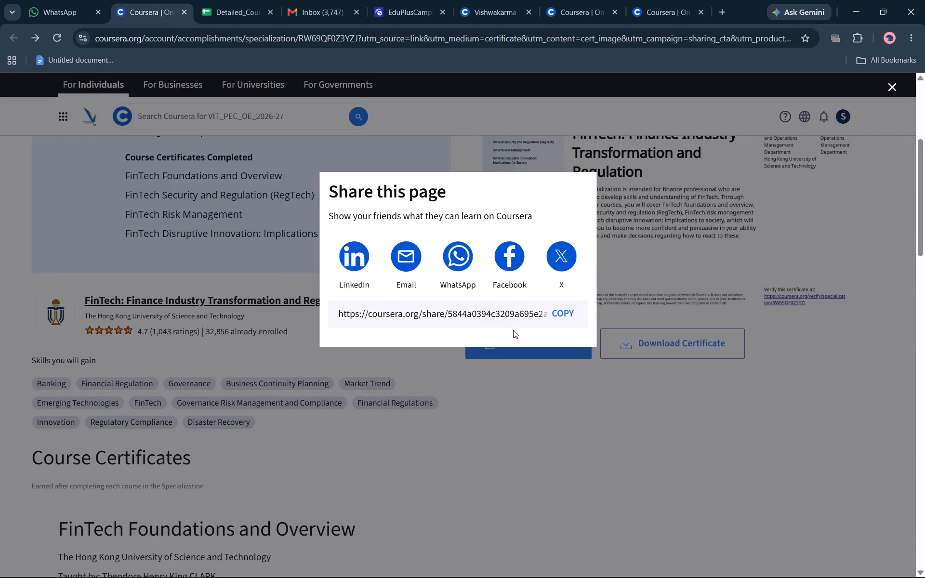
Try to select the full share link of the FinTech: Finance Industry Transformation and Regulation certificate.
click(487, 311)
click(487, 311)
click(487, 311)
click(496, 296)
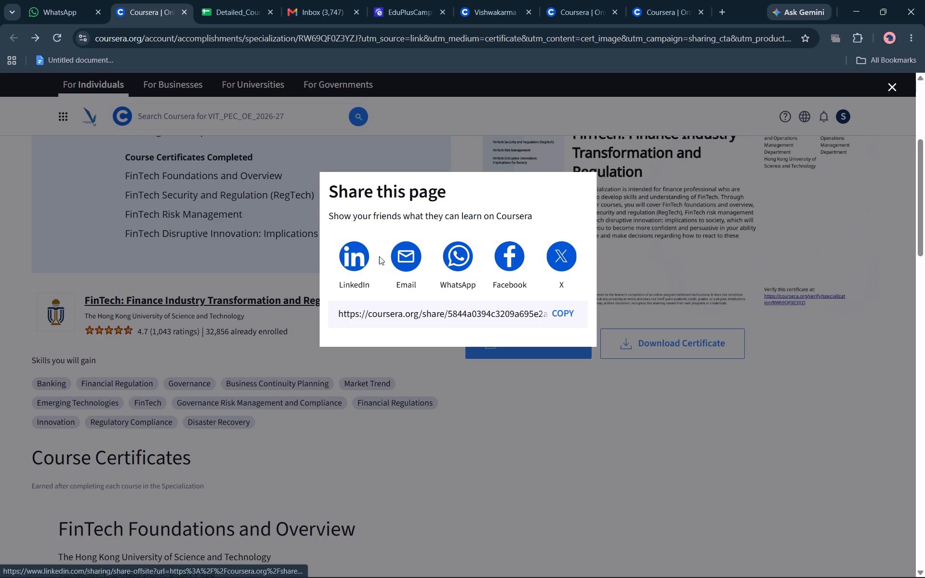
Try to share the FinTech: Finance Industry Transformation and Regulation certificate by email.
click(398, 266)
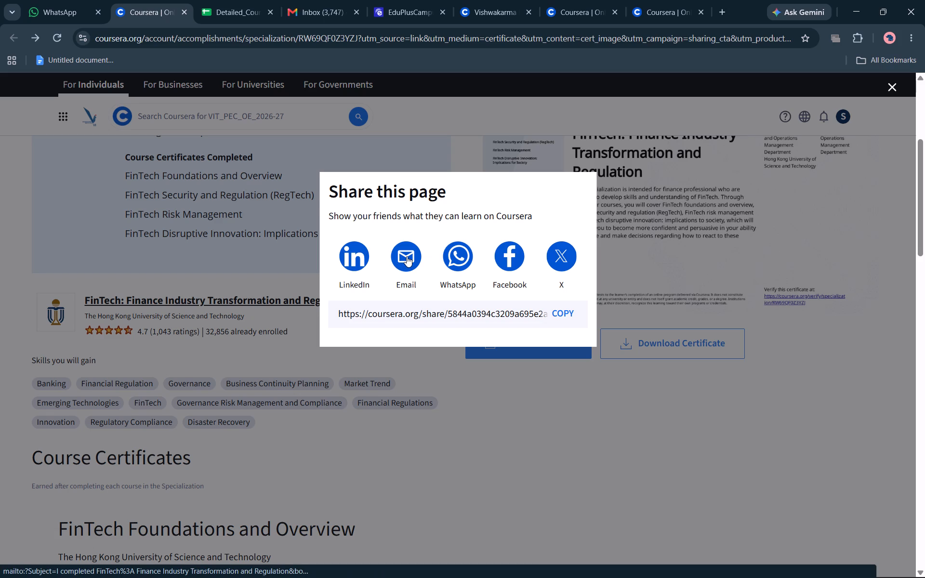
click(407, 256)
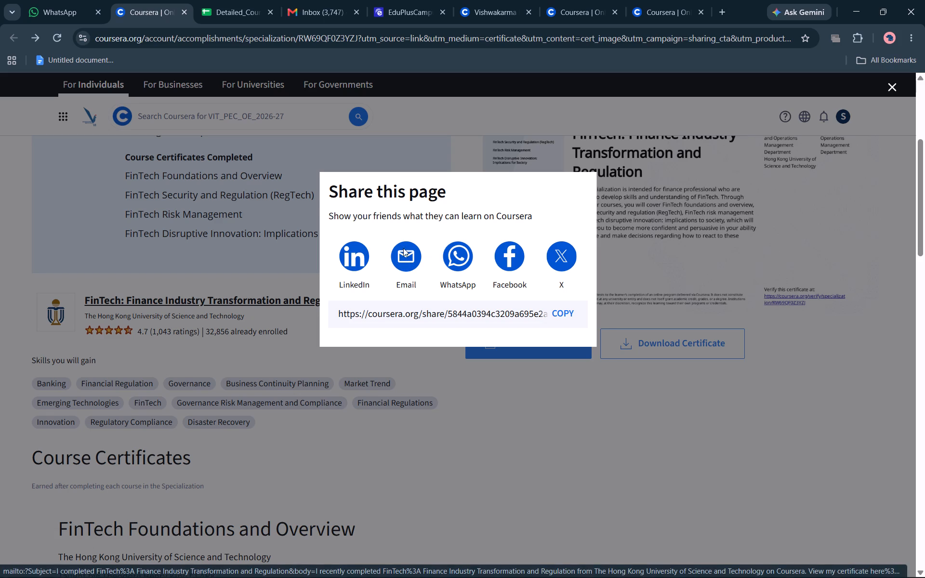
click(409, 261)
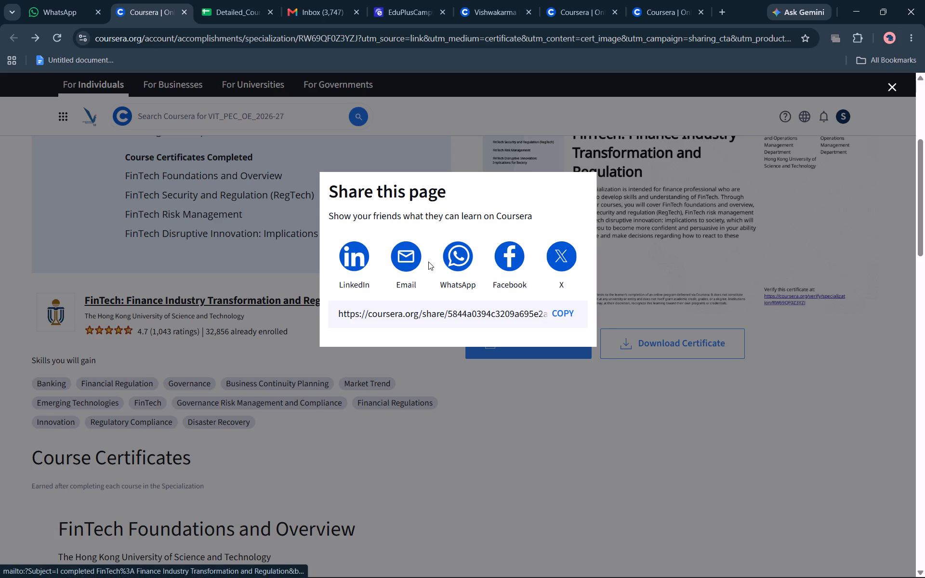
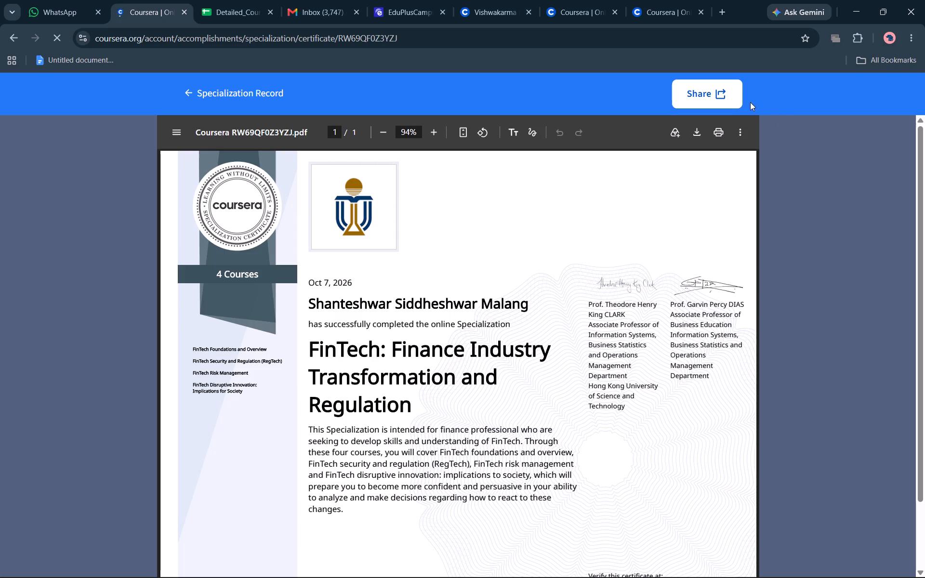
Open the sharing options with the share link for the FinTech: Finance Industry Transformation and Regulation specialization certificate.
click(721, 94)
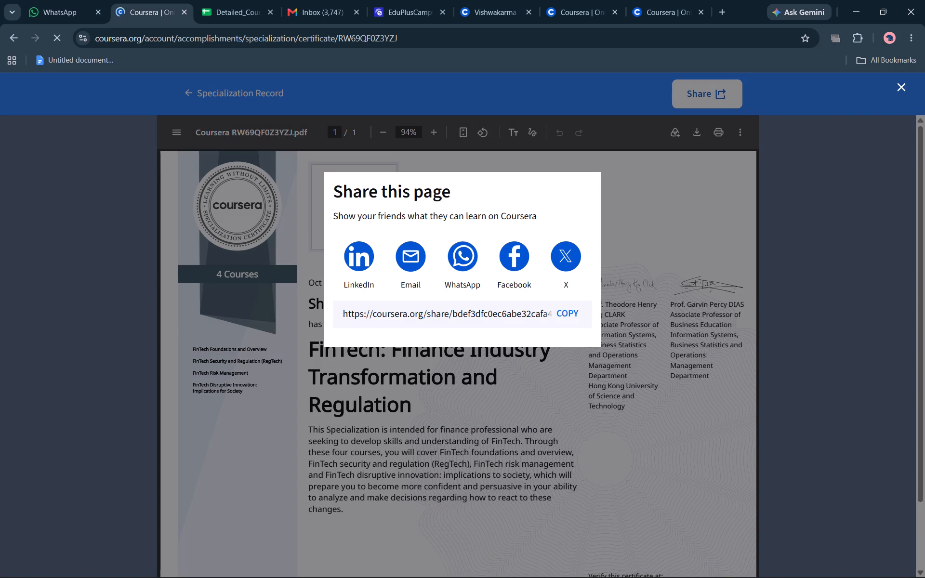
Close the share dialog and look over the FinTech: Finance Industry Transformation and Regulation specialization certificate from top to bottom.
drag(422, 318, 502, 324)
click(500, 360)
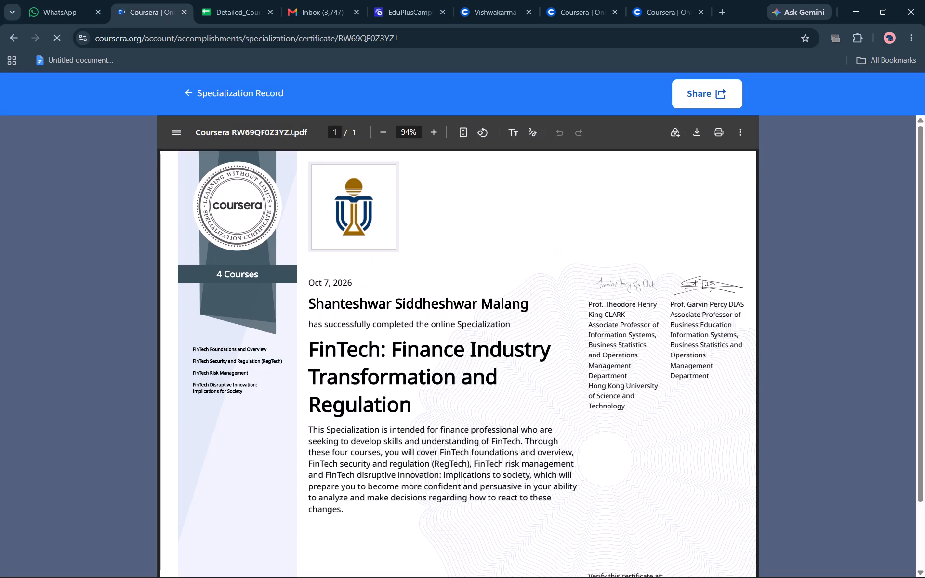
scroll(454, 326, down, 6)
scroll(454, 326, up, 5)
scroll(454, 326, down, 6)
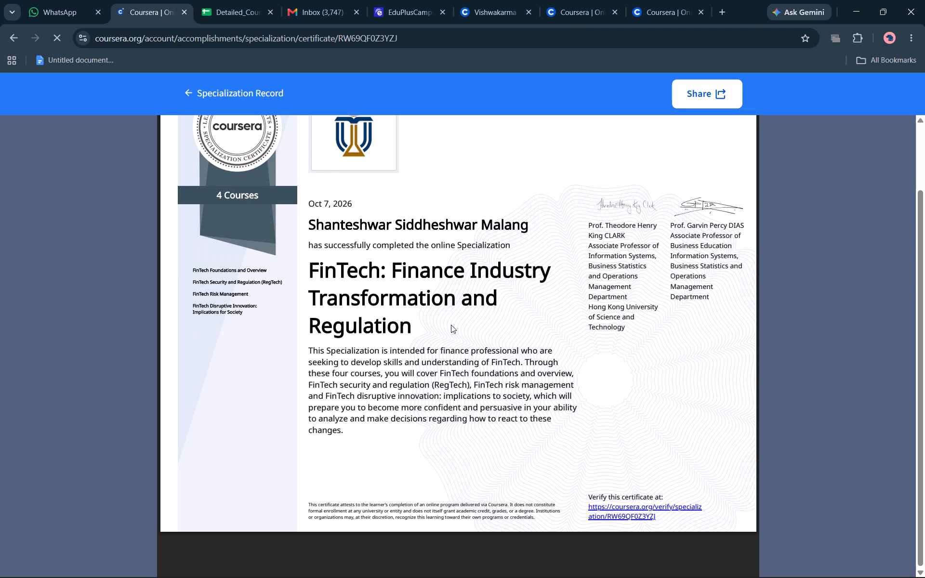
scroll(451, 325, down, 5)
scroll(451, 325, up, 5)
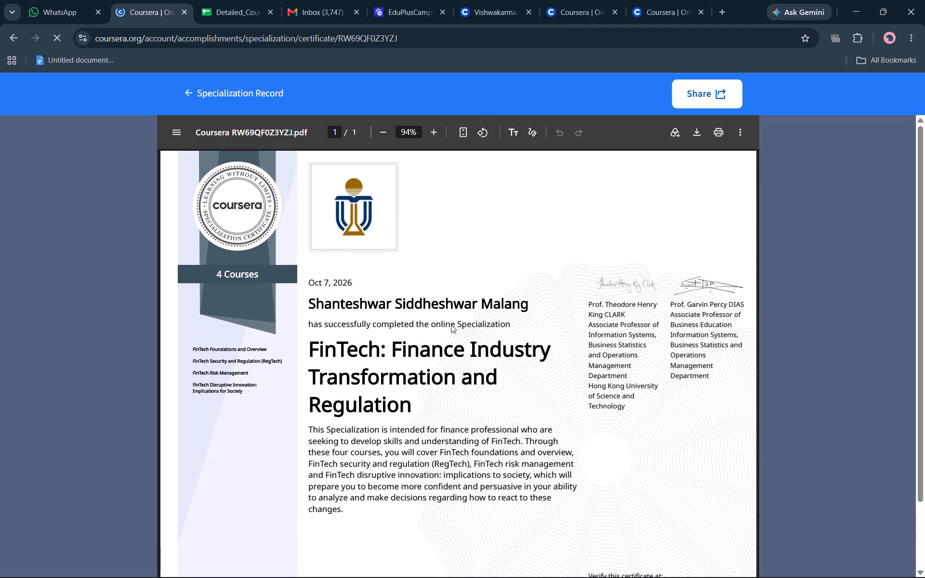
scroll(451, 325, down, 3)
scroll(451, 325, up, 3)
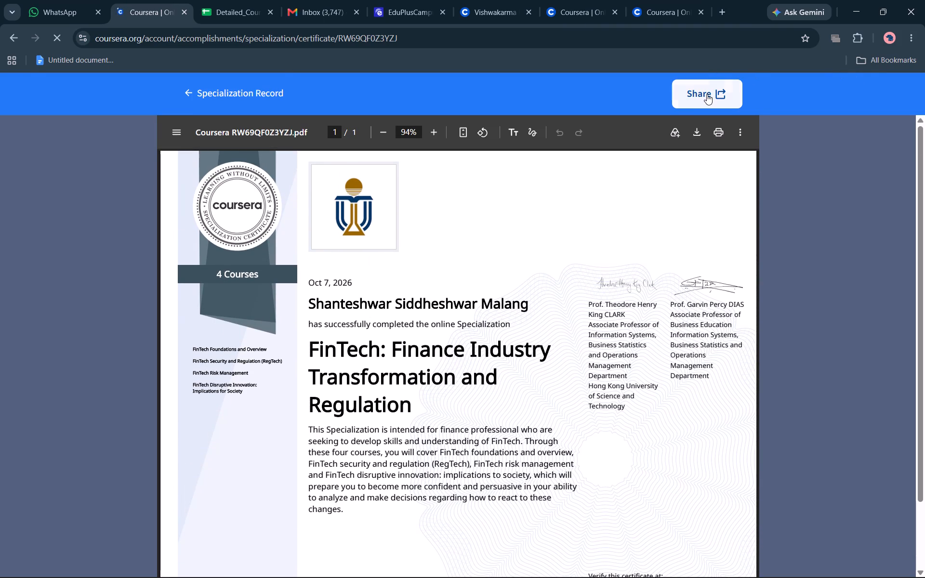
Copy the FinTech specialization certificate's share link and select cell S56 in the Detailed_Coursera_TY-G_2026 sheet for pasting it.
click(707, 94)
click(564, 318)
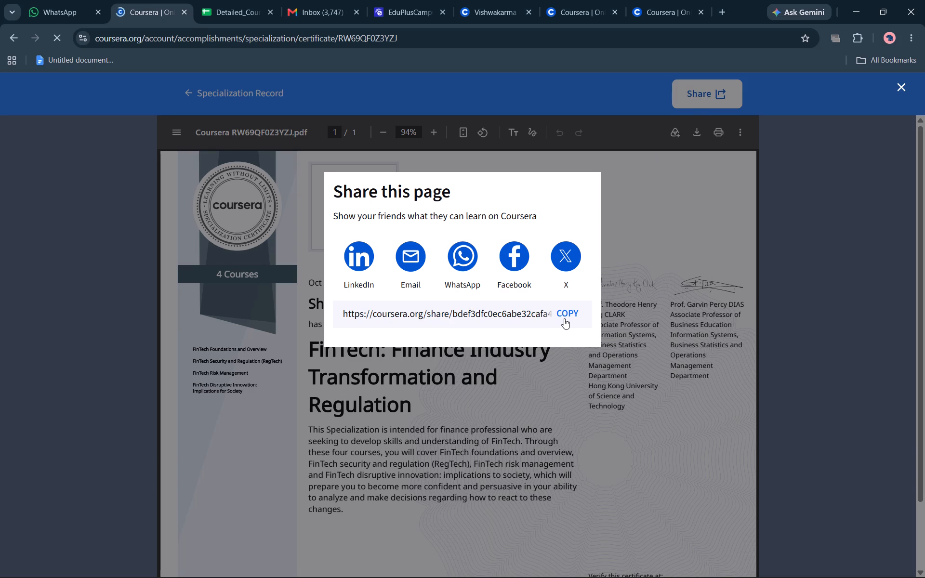
click(225, 17)
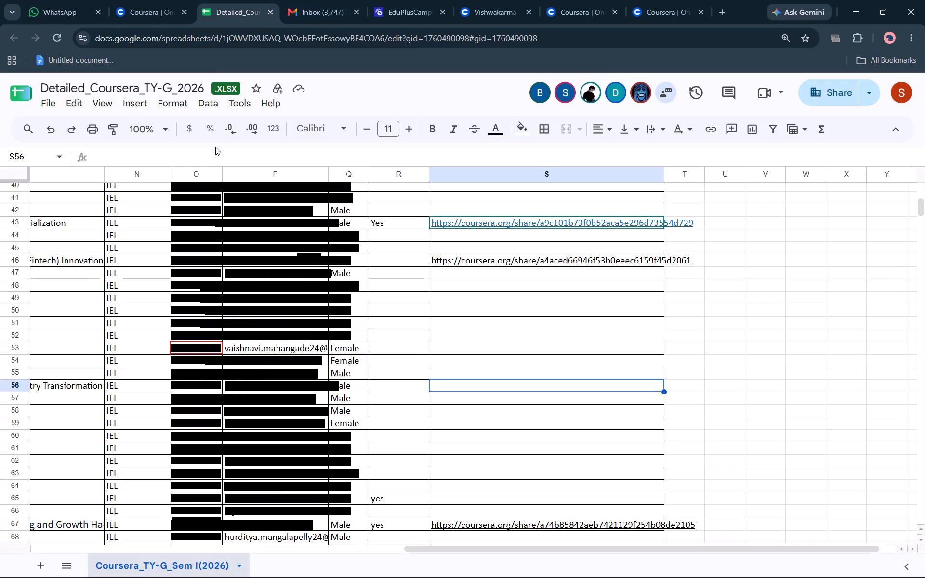
click(446, 387)
drag(444, 379, 445, 385)
click(445, 385)
Paste the copied FinTech specialization certificate share link into cell S56, followed by a comma and several separating spaces.
double_click(455, 385)
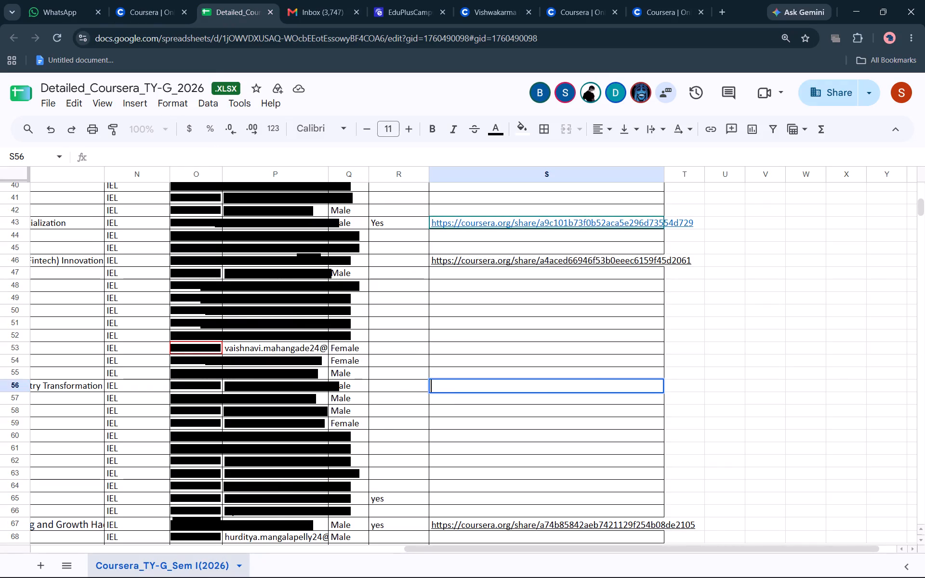
key(ctrl+v)
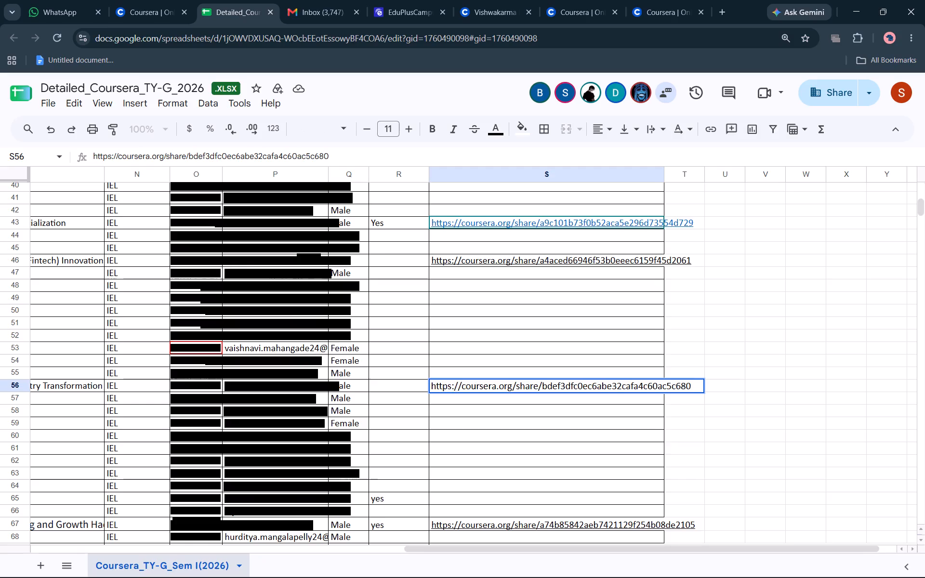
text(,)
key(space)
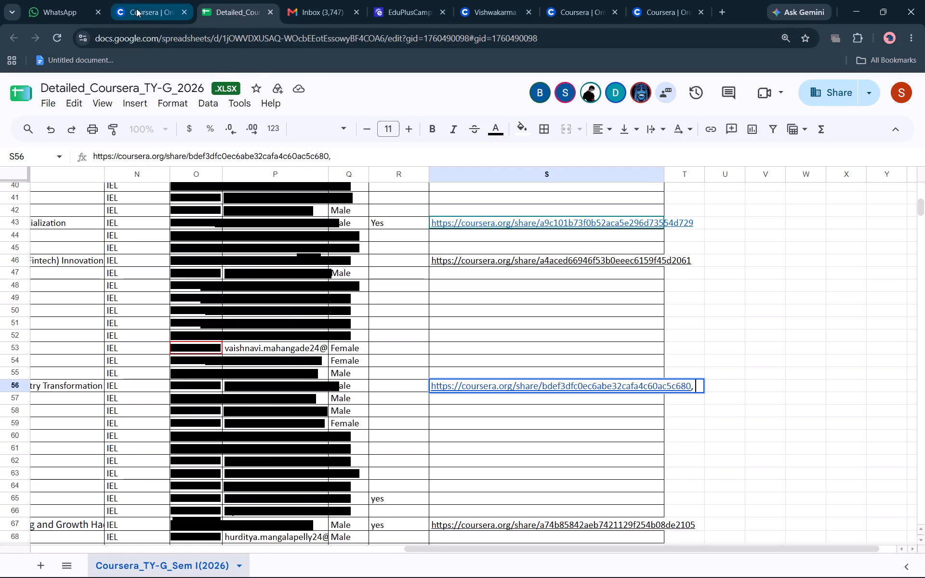
scroll(882, 508, up, 3)
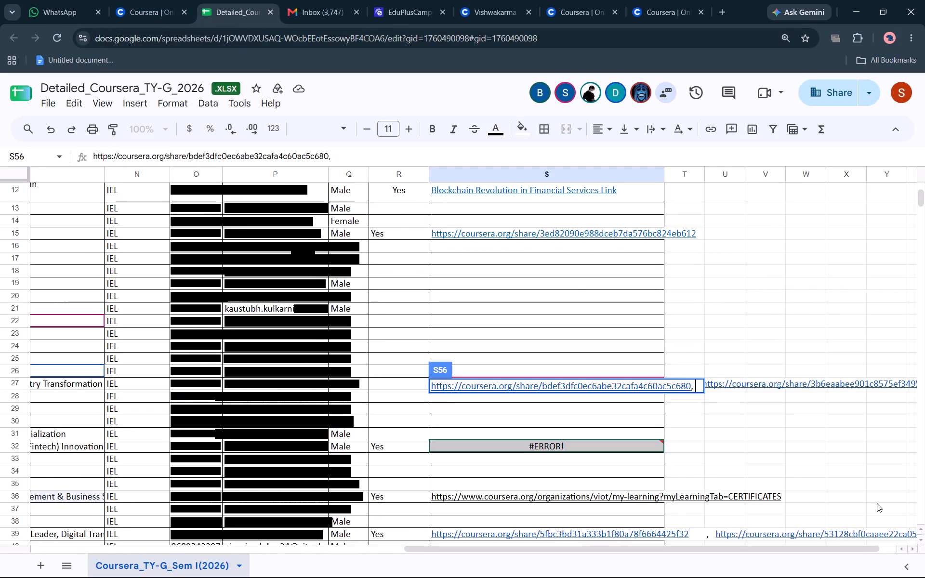
scroll(851, 488, down, 1)
scroll(782, 452, down, 2)
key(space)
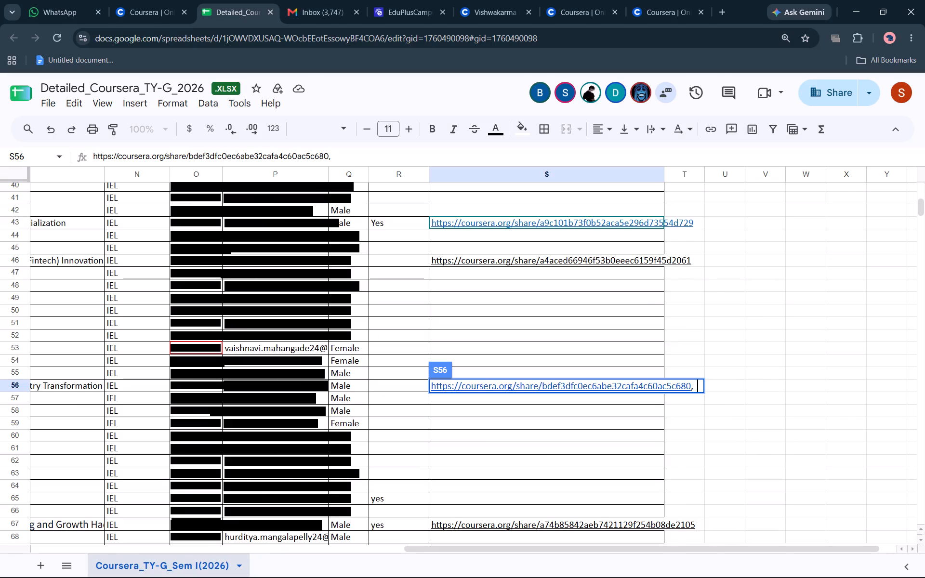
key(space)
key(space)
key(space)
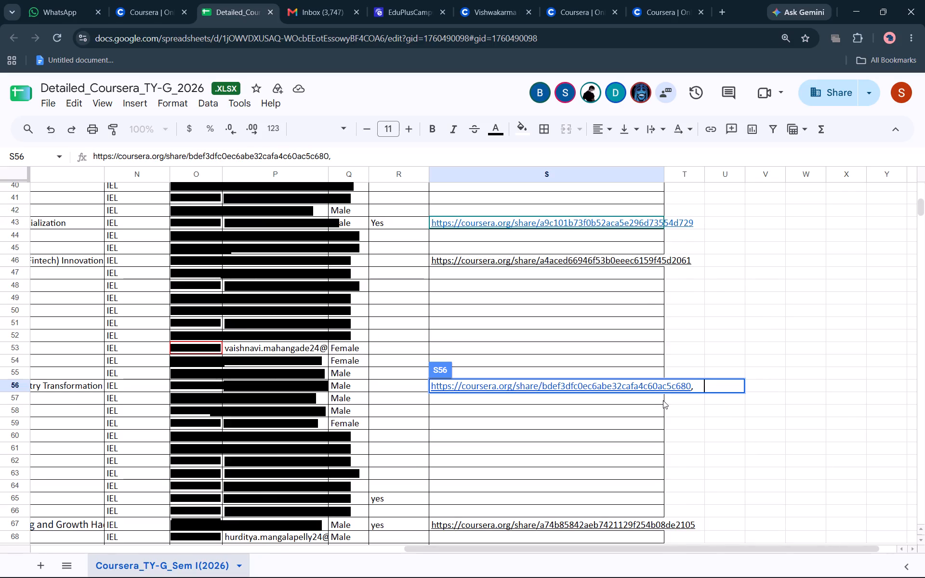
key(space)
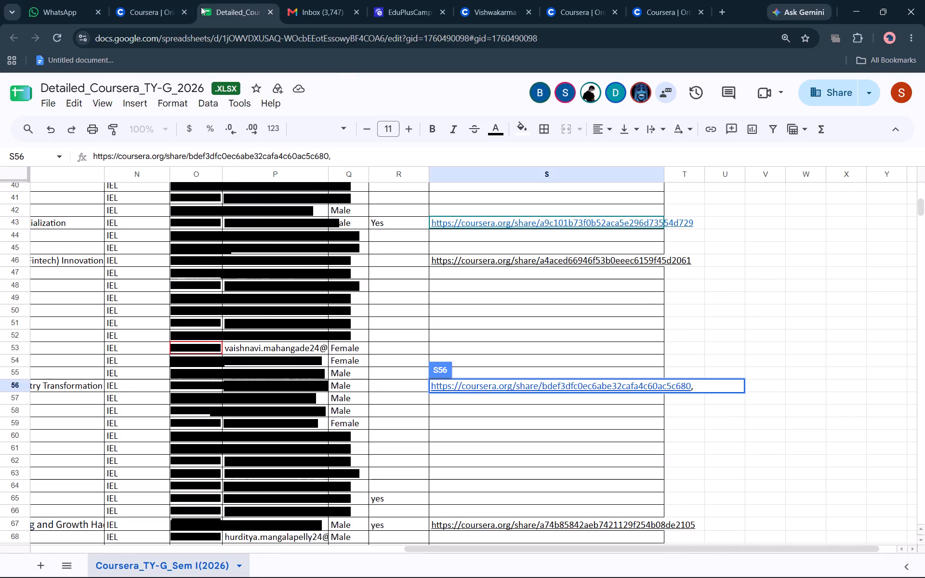
key(BackSpace)
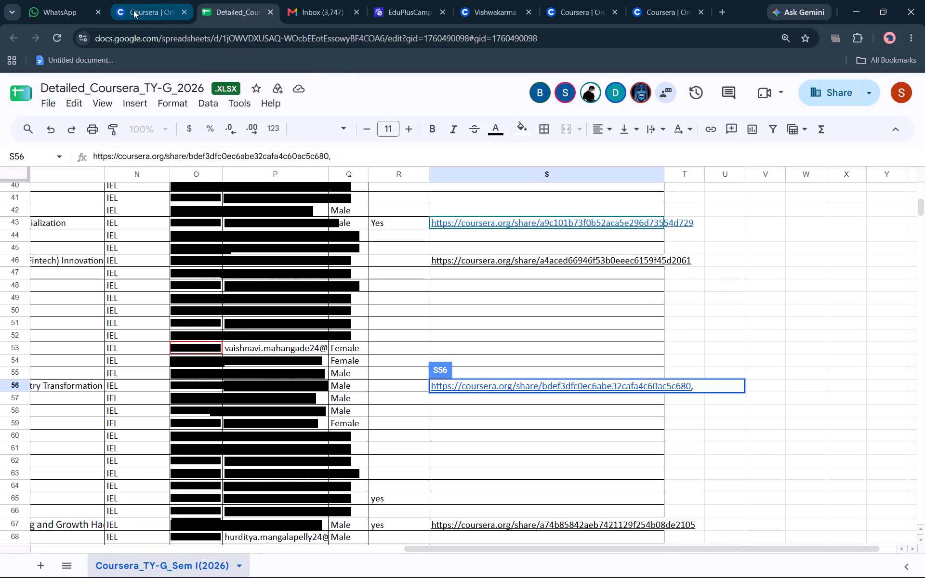
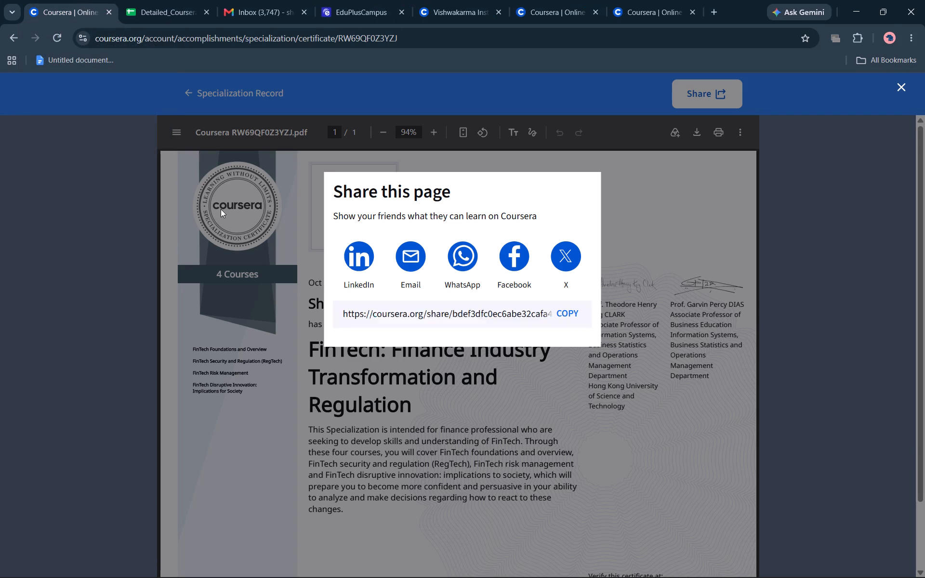
Close the share dialog and go back from the FinTech certificate page, then check the other open FinTech specialization record.
key(Escape)
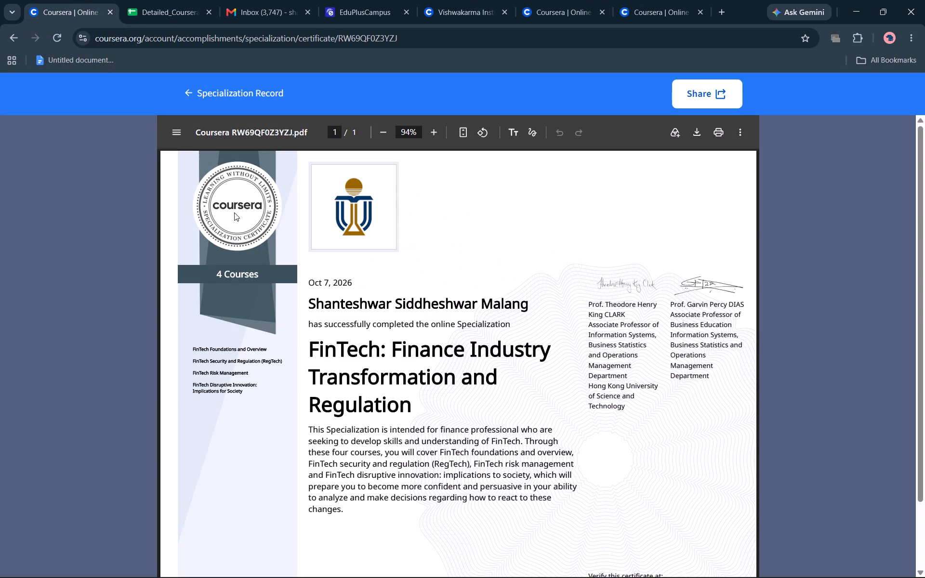
click(8, 36)
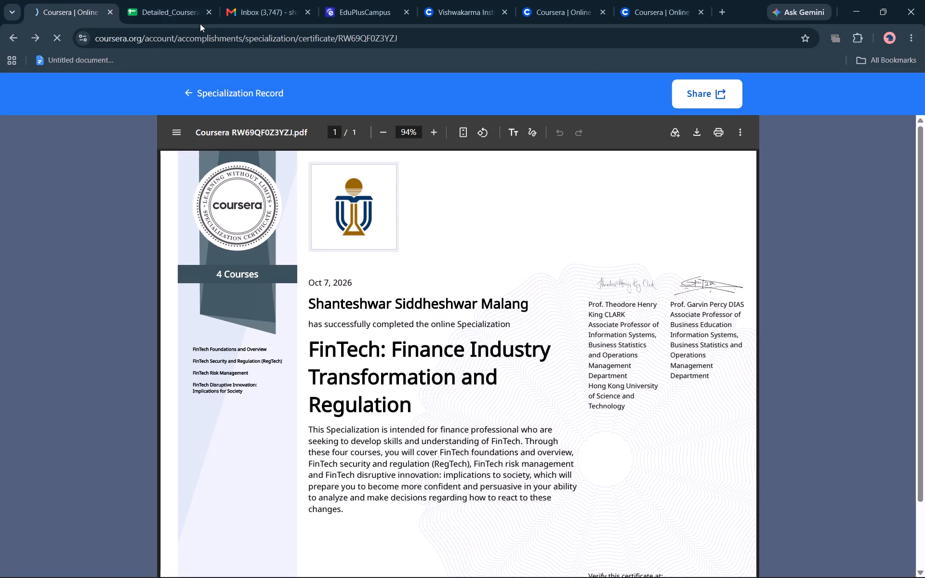
click(660, 9)
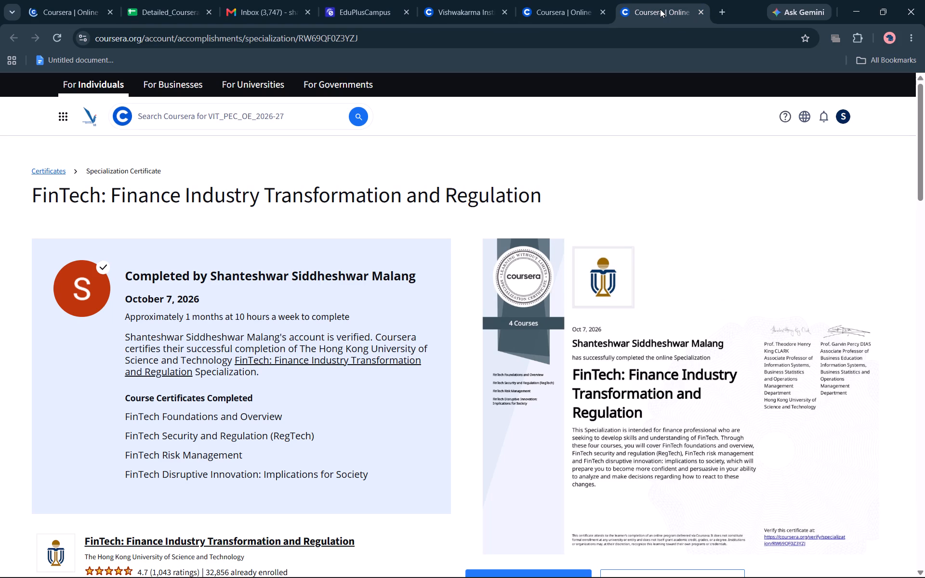
Open the full certificate of the Decentralized Finance (DeFi): The Future of Finance specialization and copy its share link.
click(549, 4)
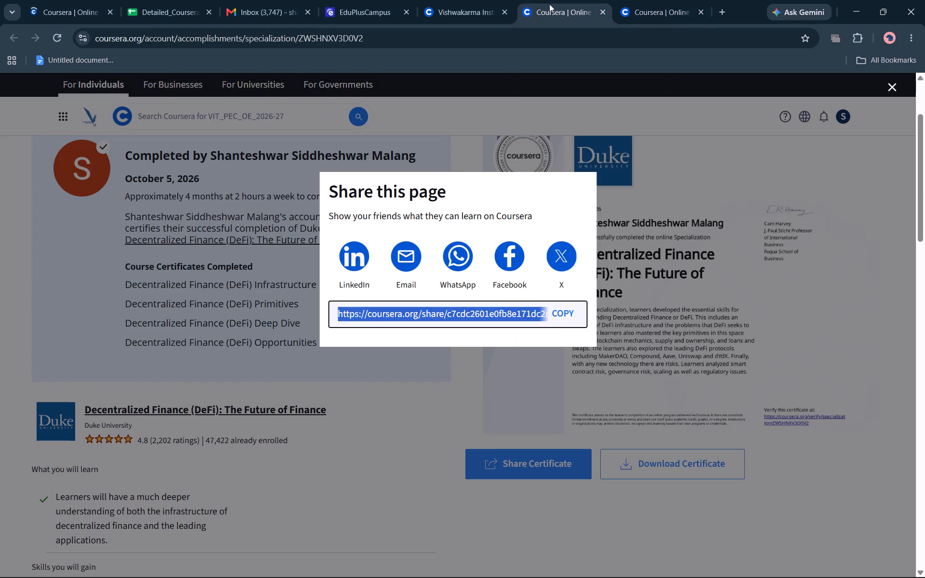
click(723, 194)
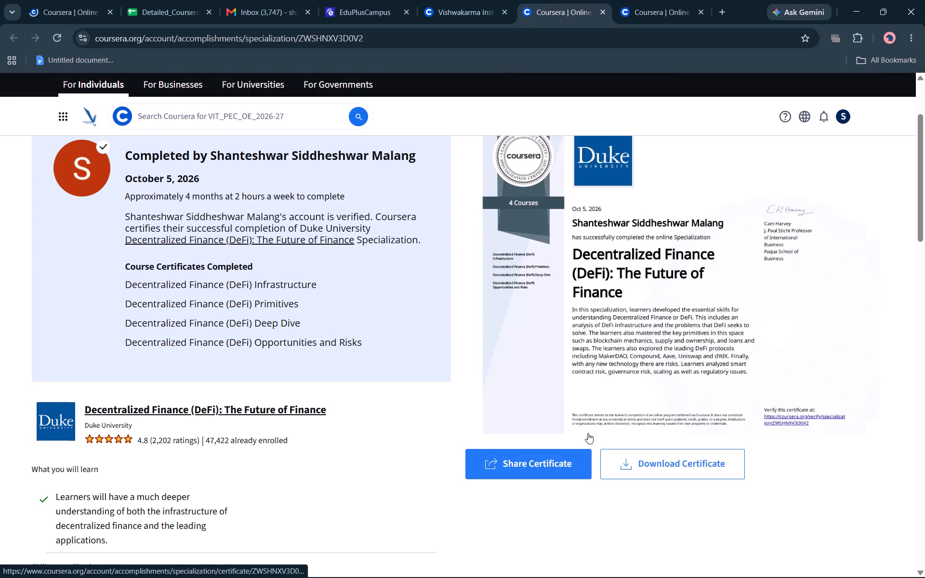
click(658, 468)
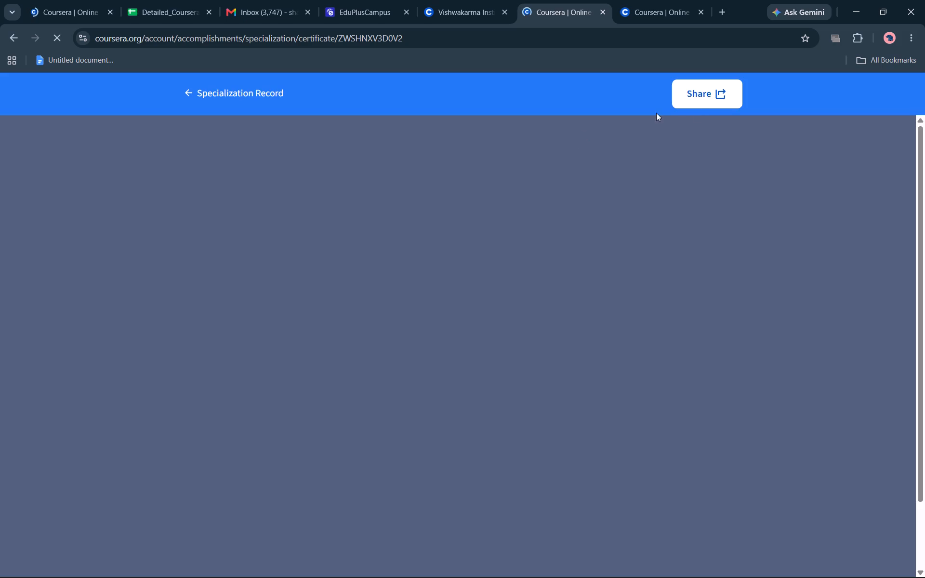
click(692, 89)
click(564, 315)
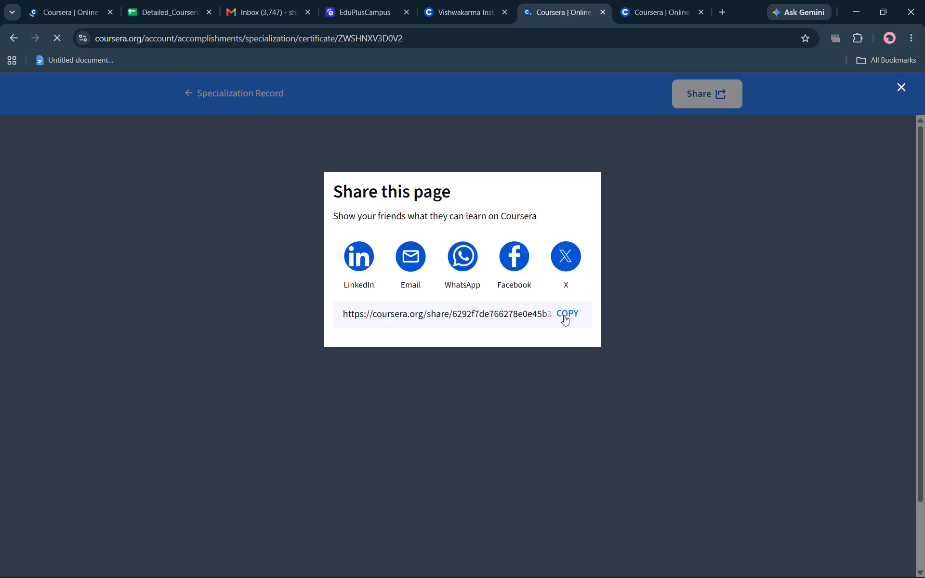
click(350, 6)
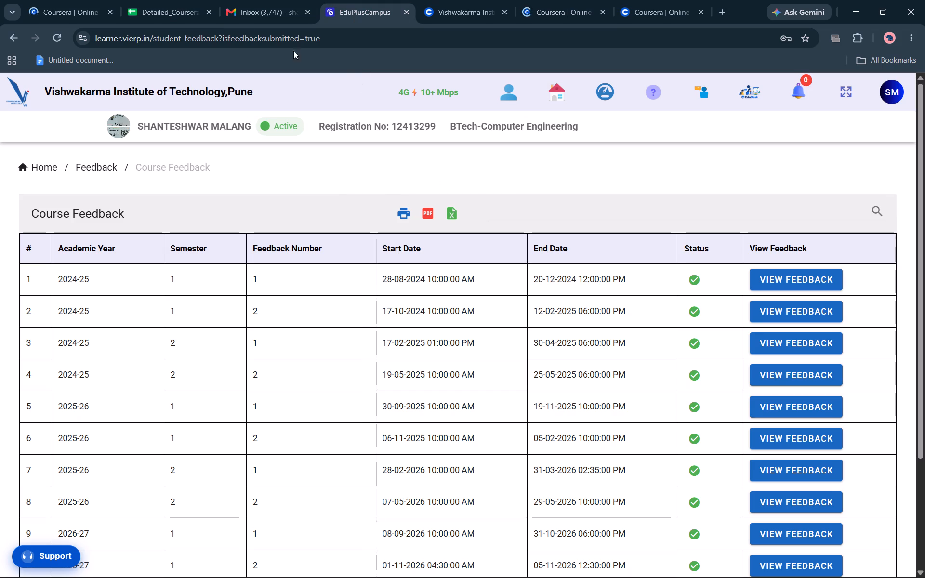
Append the copied certificate share link after the existing link in S56 of Detailed_Coursera_TY-G_2026, add a trailing comma, and save the sheet.
click(186, 0)
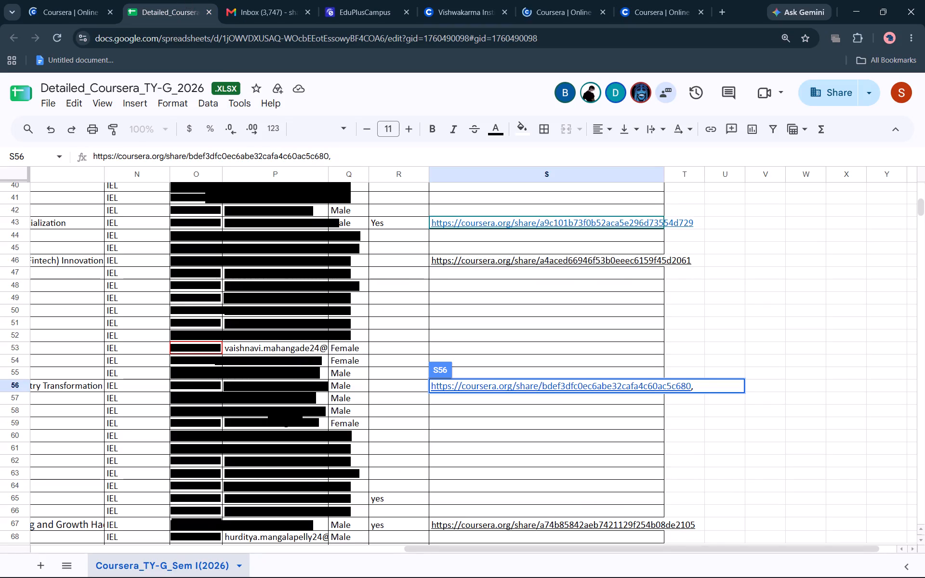
key(ctrl+v)
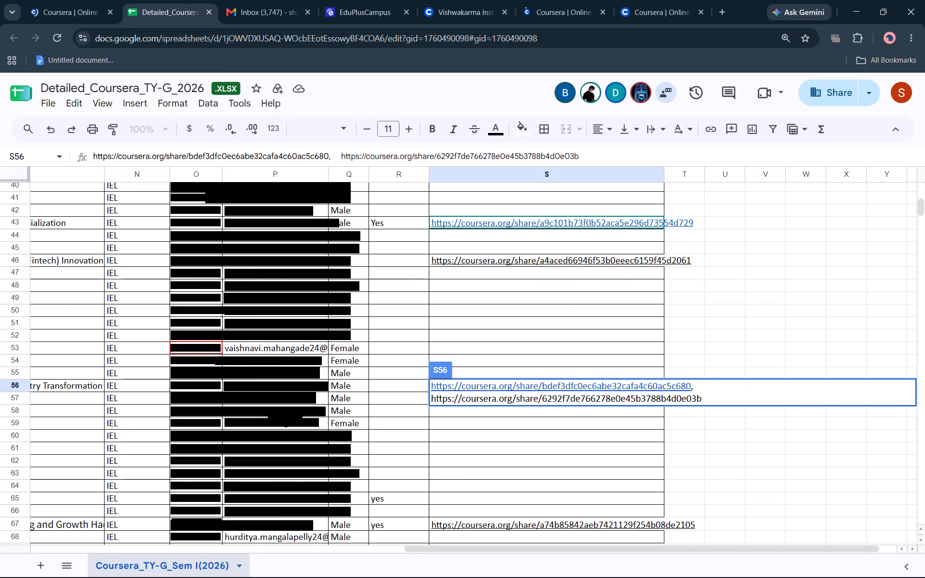
text(,)
key(space)
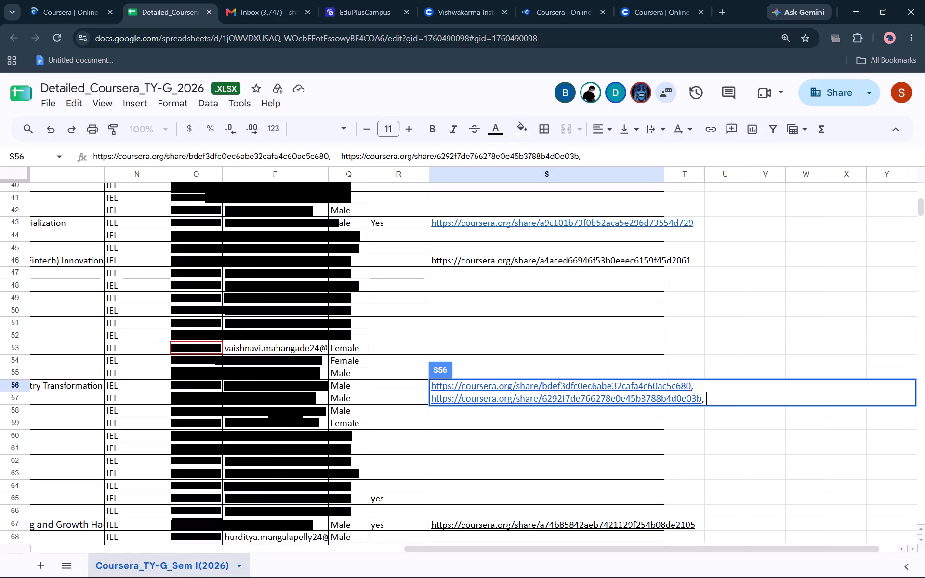
key(Return)
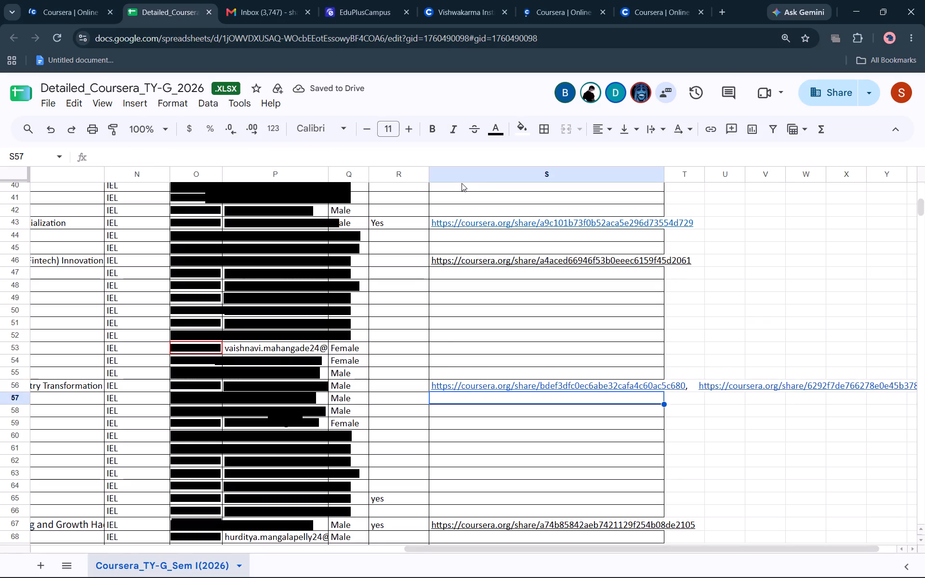
key(ctrl+s)
key(ctrl+s)
key(ctrl+s)
key(ctrl+s)
Close the browser window.
click(918, 2)
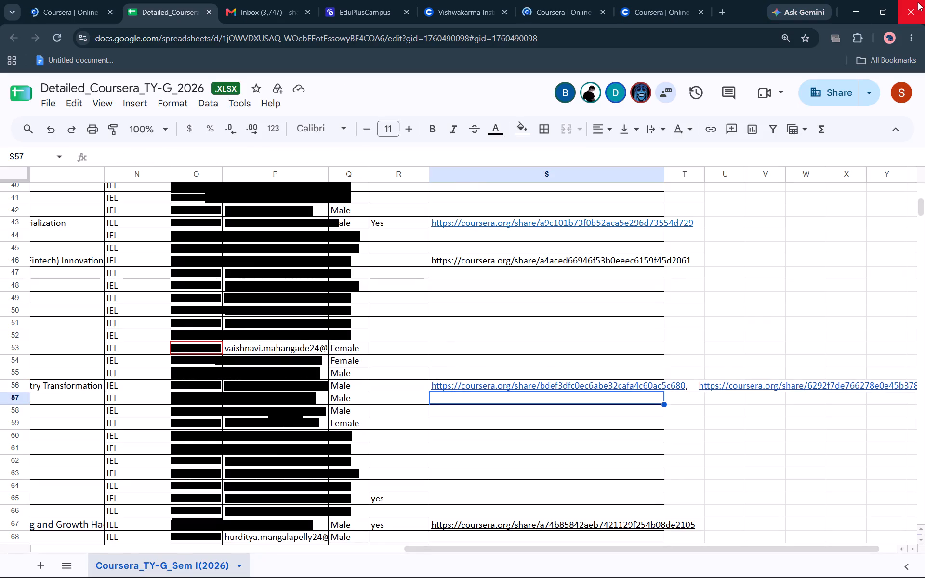
click(918, 2)
click(918, 2)
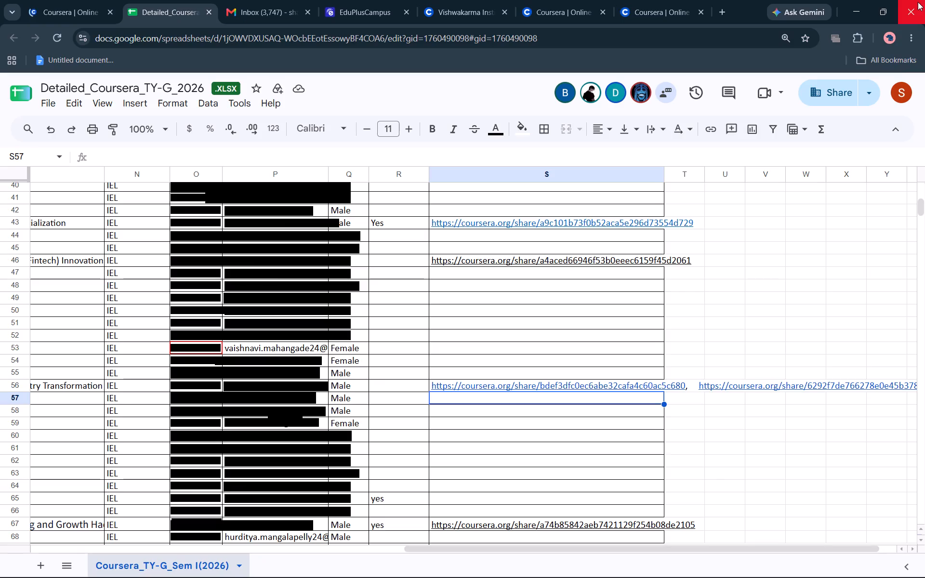
click(912, 21)
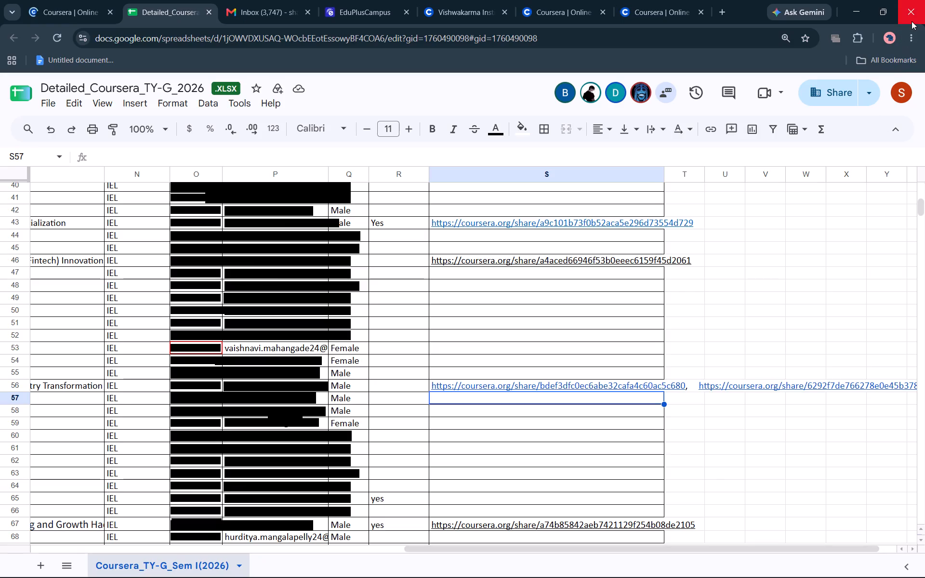